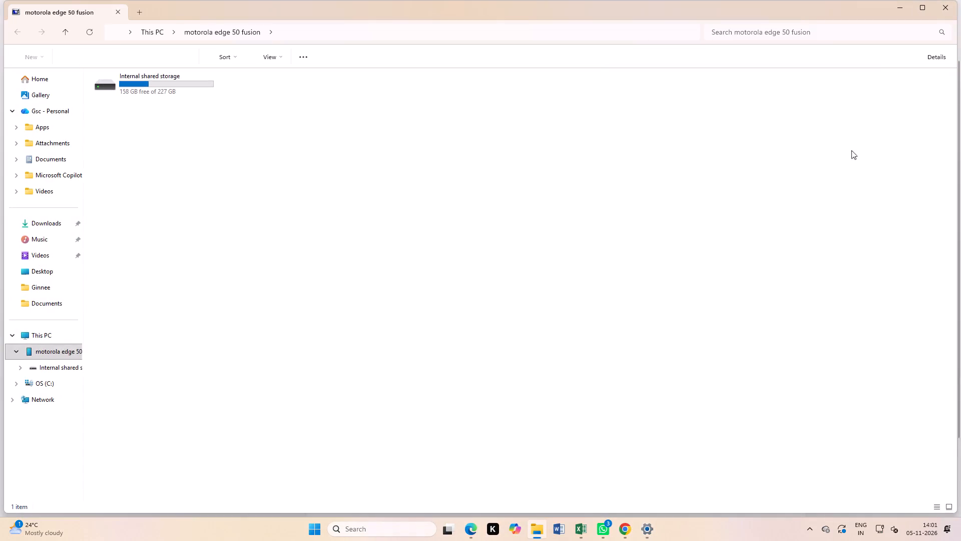
Open the Tyre_report workbook from the Ginnee folder in the motorola edge 50 fusion's internal shared storage.
click(957, 0)
double_click(179, 93)
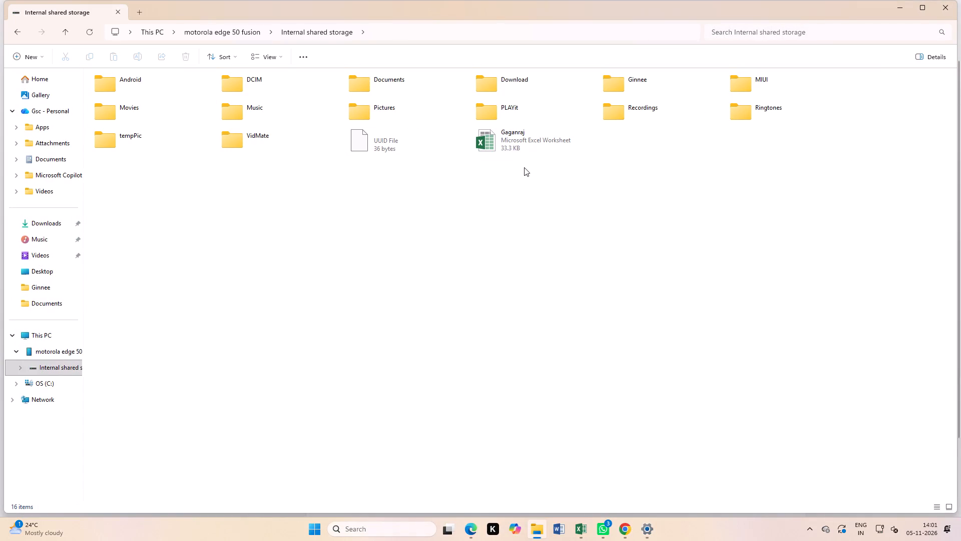
double_click(611, 91)
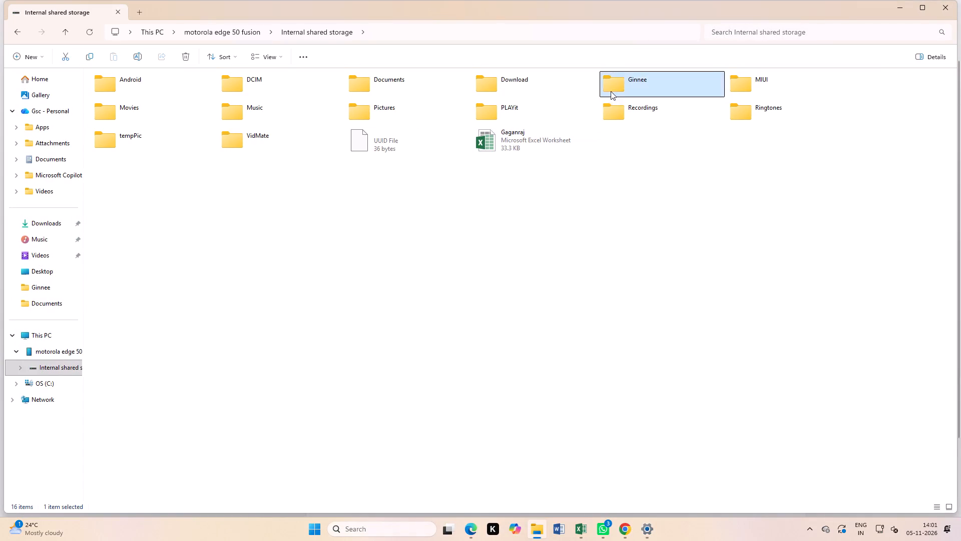
double_click(513, 230)
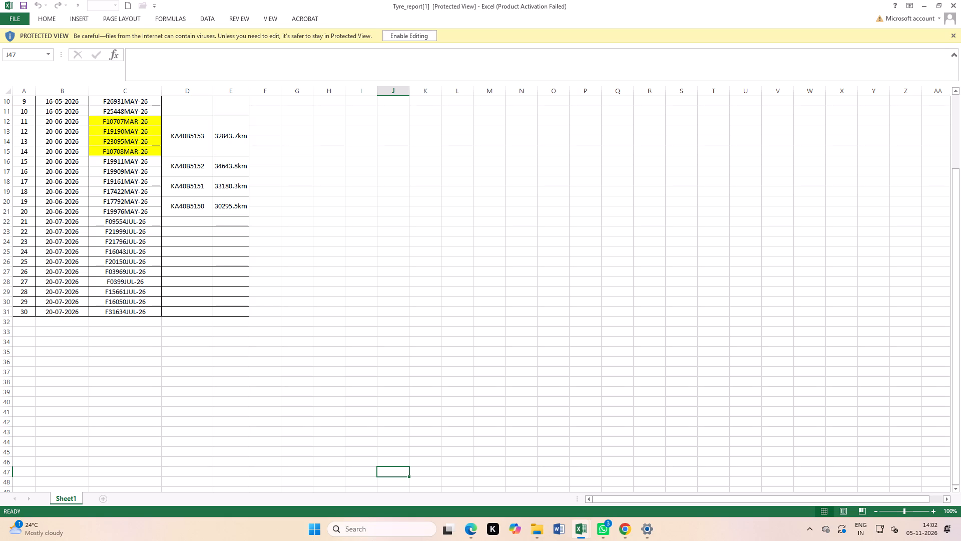
Check the 20-07-2026 tyre entries in rows 22 to 31 and enable editing for the protected Tyre_report workbook.
drag(58, 222, 138, 313)
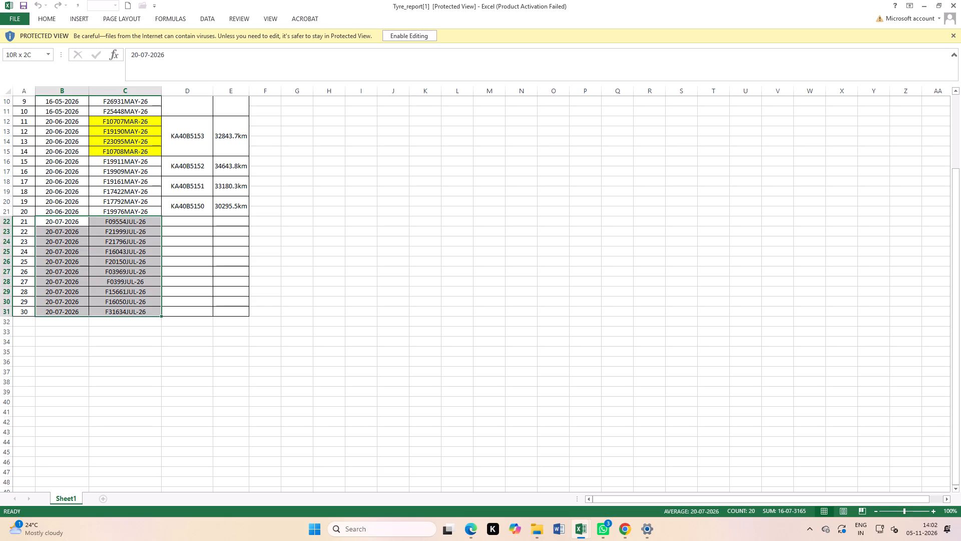
drag(138, 313, 71, 307)
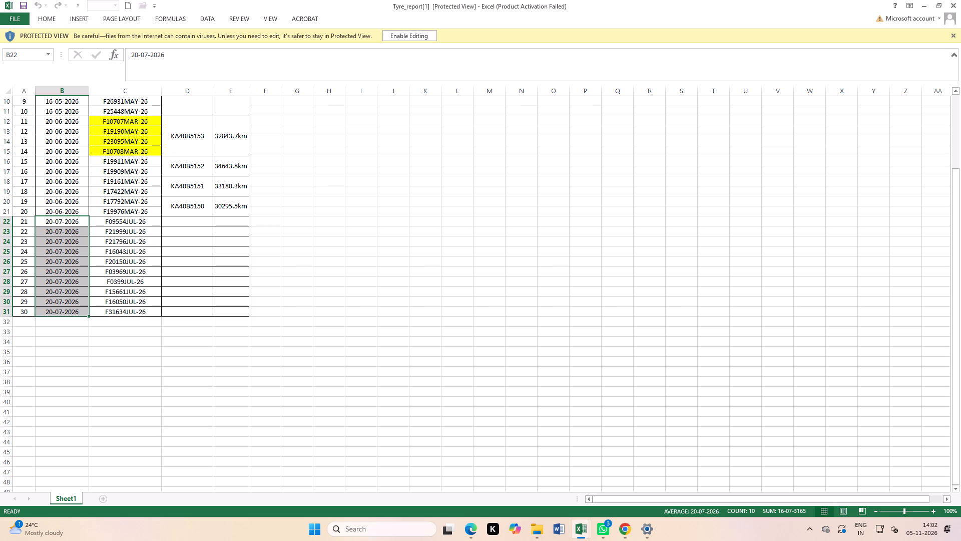
scroll(144, 309, up, 3)
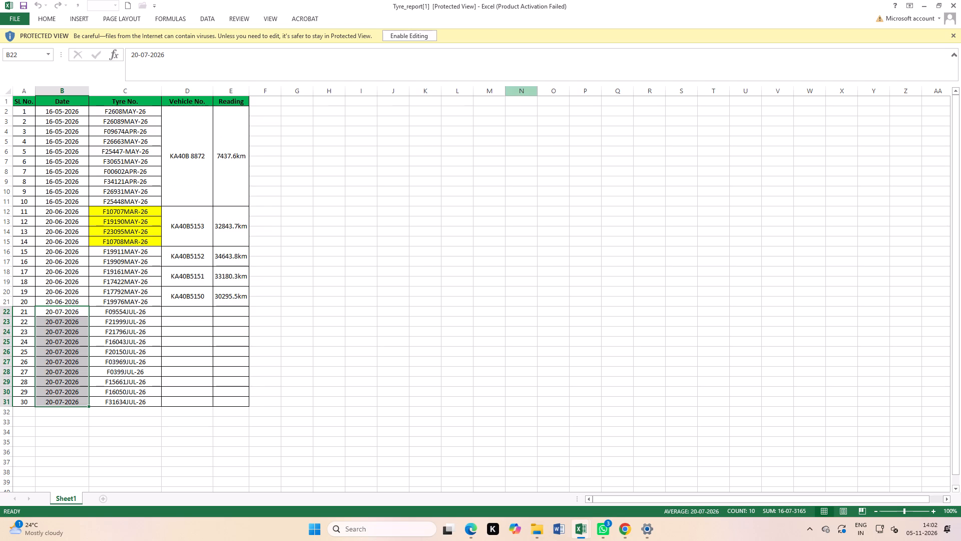
click(407, 37)
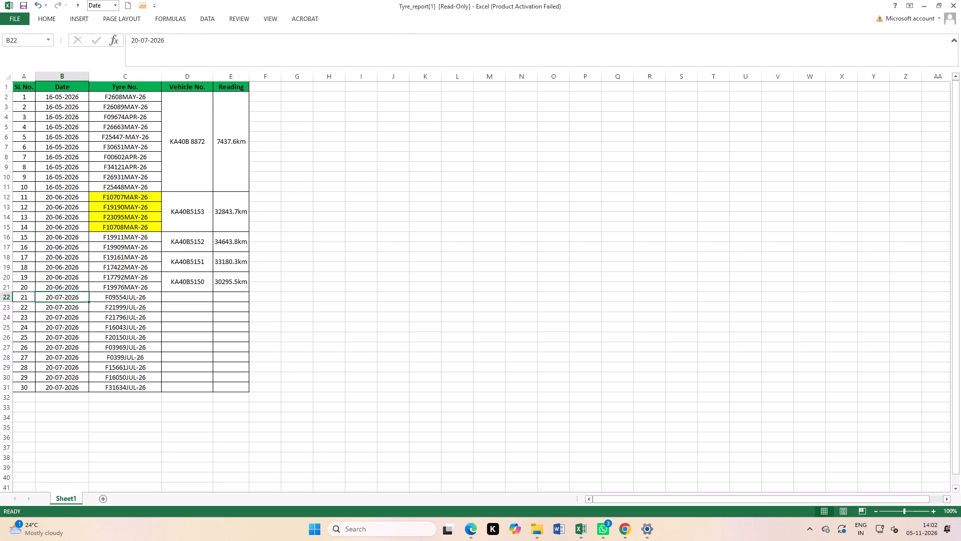
Select the 20-07-2026 dates in cells B22:B31 of the tyre table.
scroll(197, 311, down, 1)
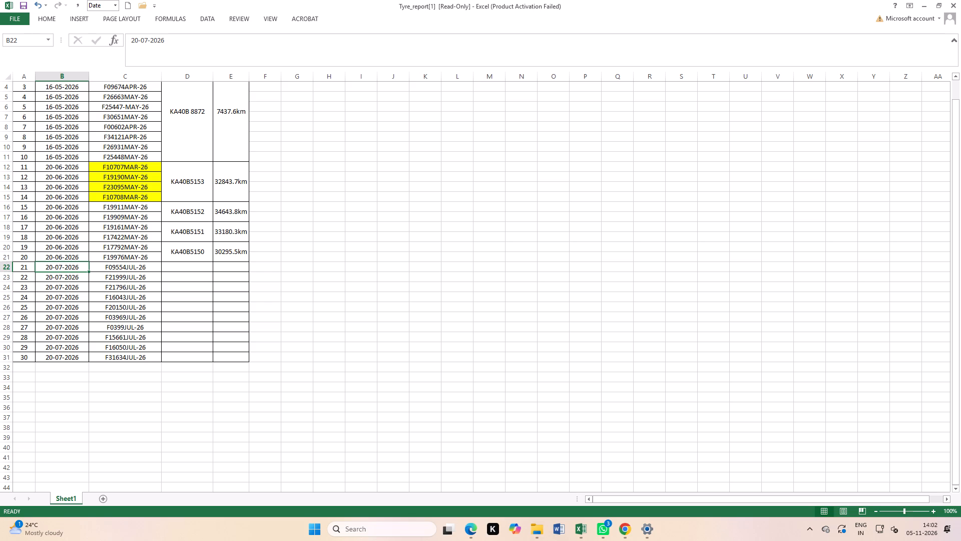
click(270, 307)
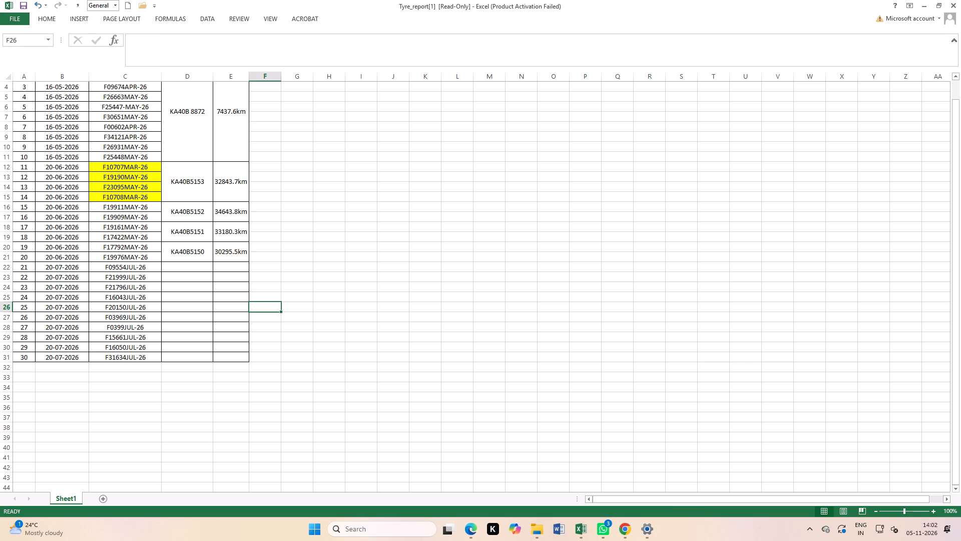
drag(72, 268, 85, 358)
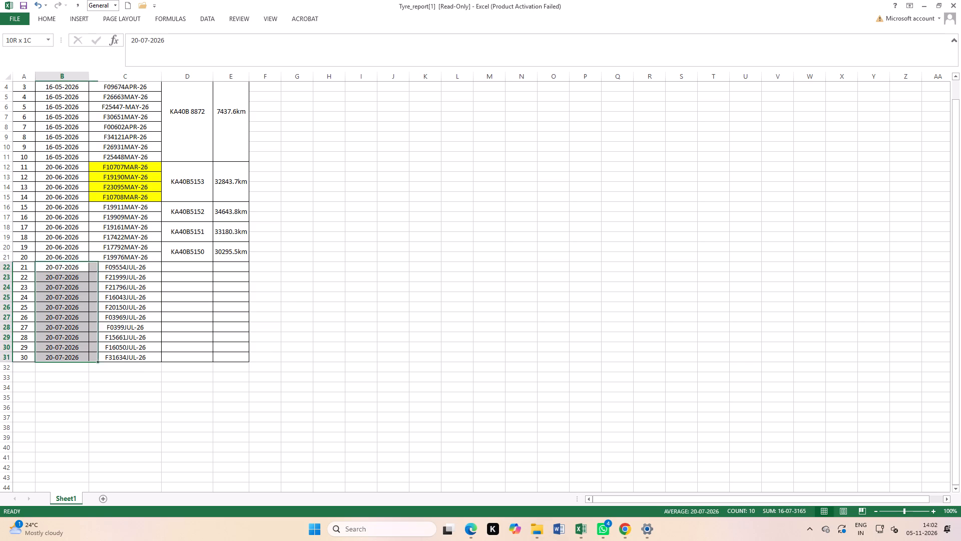
drag(85, 358, 77, 356)
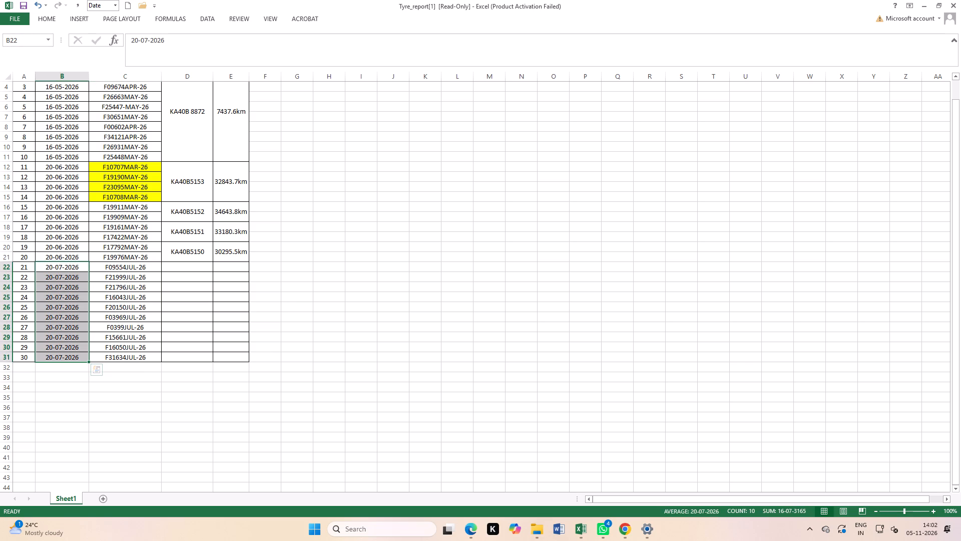
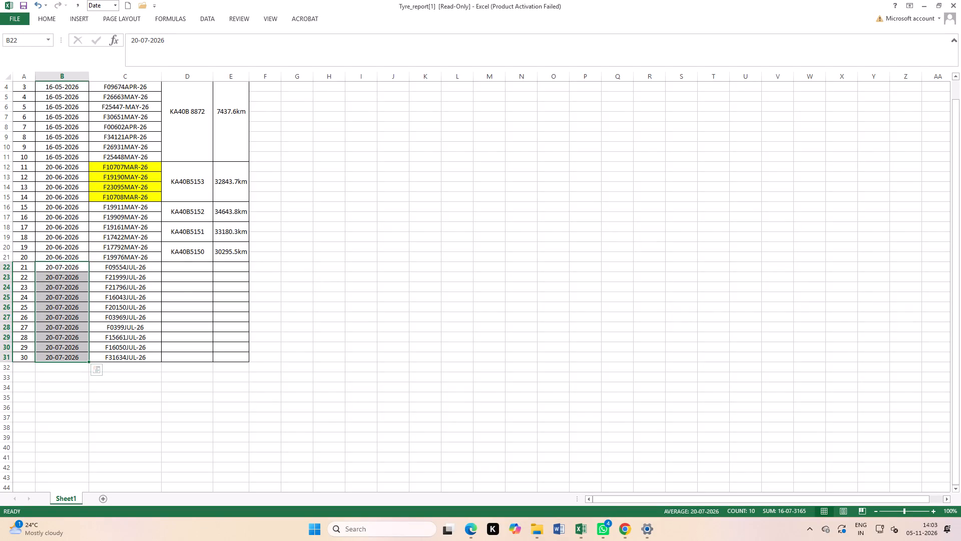
Merge and center the empty vehicle cells D22:D25 beside the first four 20-07-2026 tyre entries.
drag(180, 268, 181, 287)
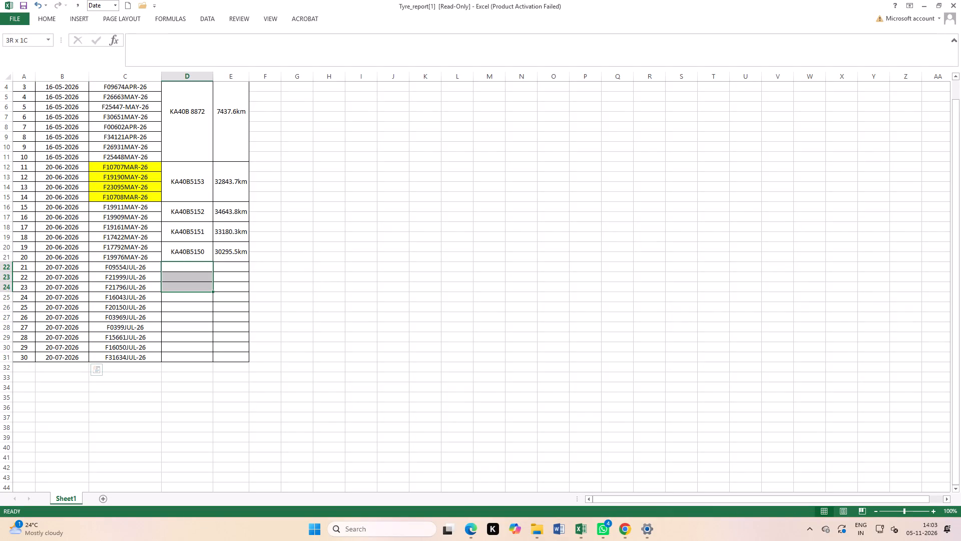
drag(181, 287, 185, 292)
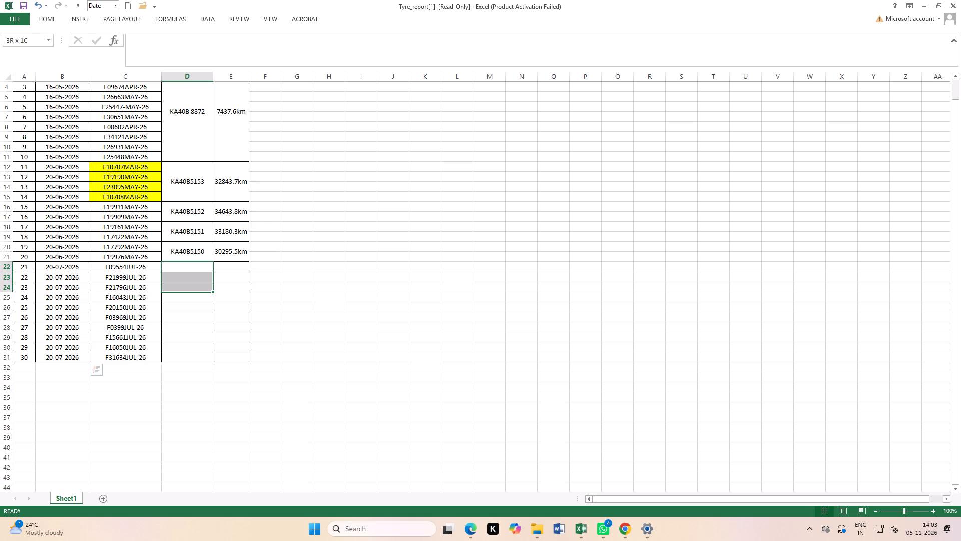
drag(185, 292, 187, 294)
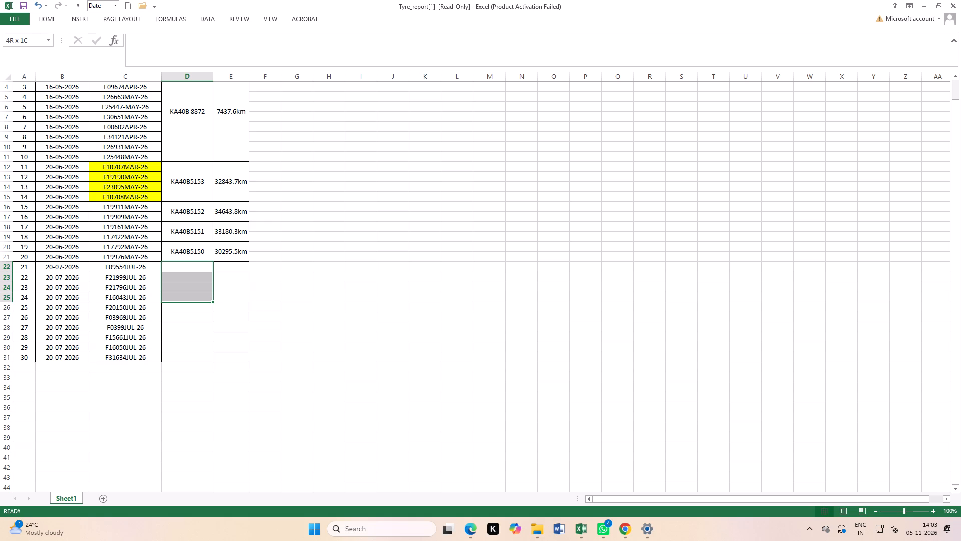
click(42, 18)
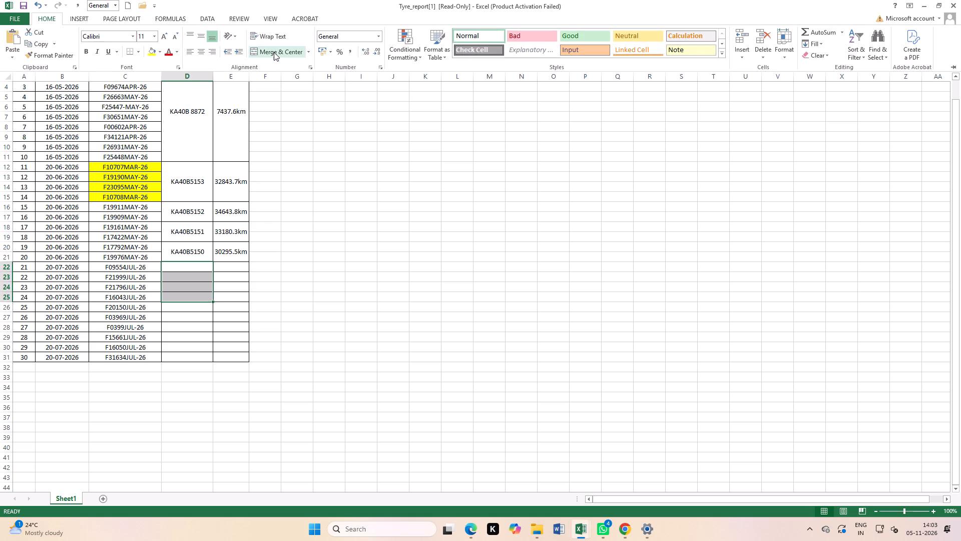
click(274, 52)
click(390, 275)
click(375, 285)
click(206, 280)
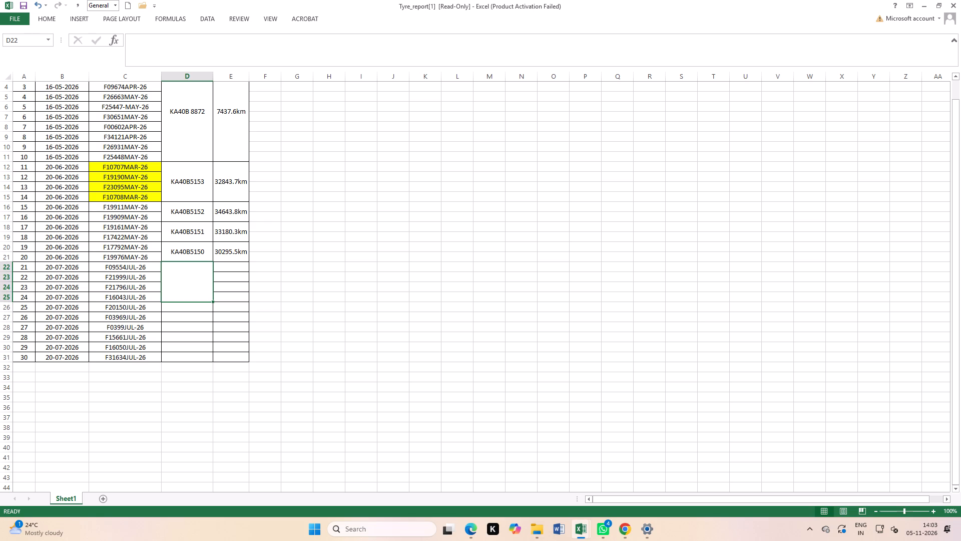
click(202, 212)
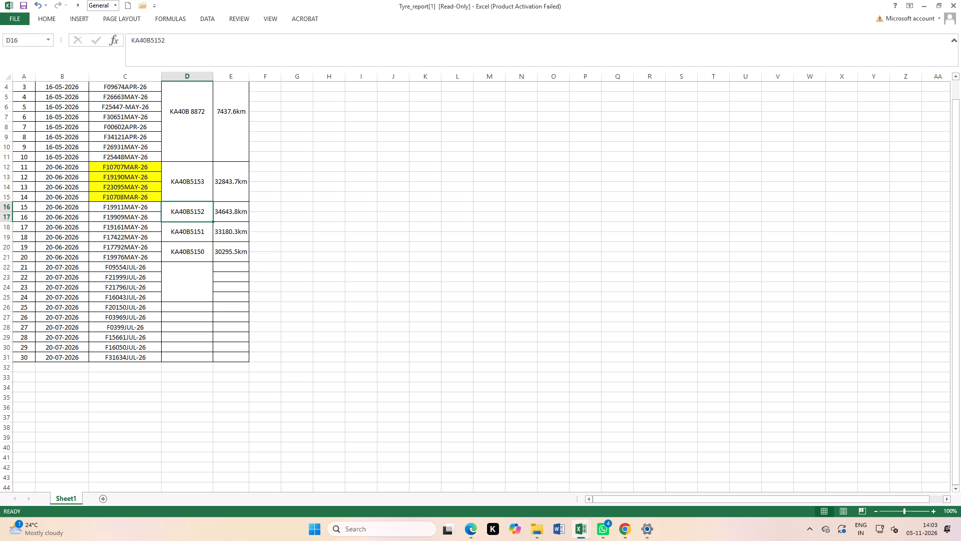
key(ctrl+c)
click(181, 277)
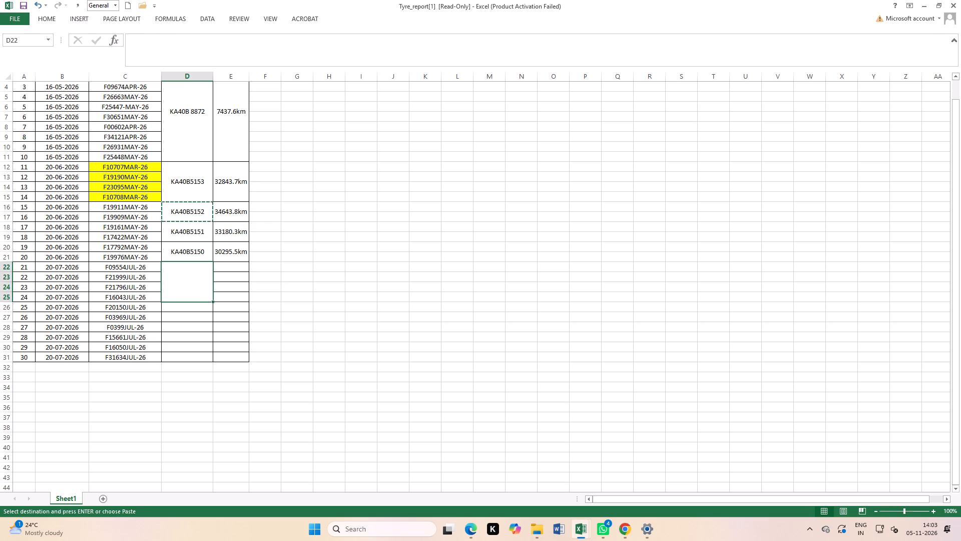
key(ctrl+v)
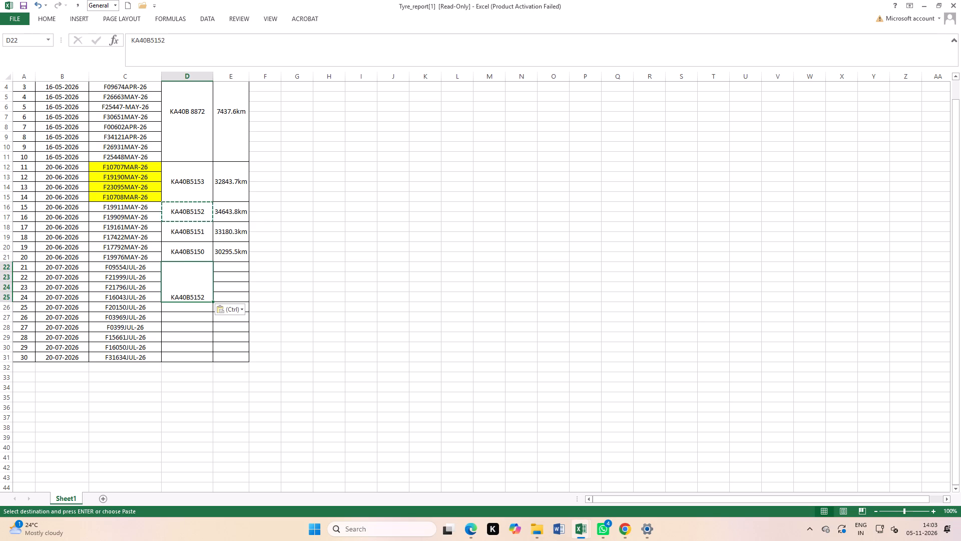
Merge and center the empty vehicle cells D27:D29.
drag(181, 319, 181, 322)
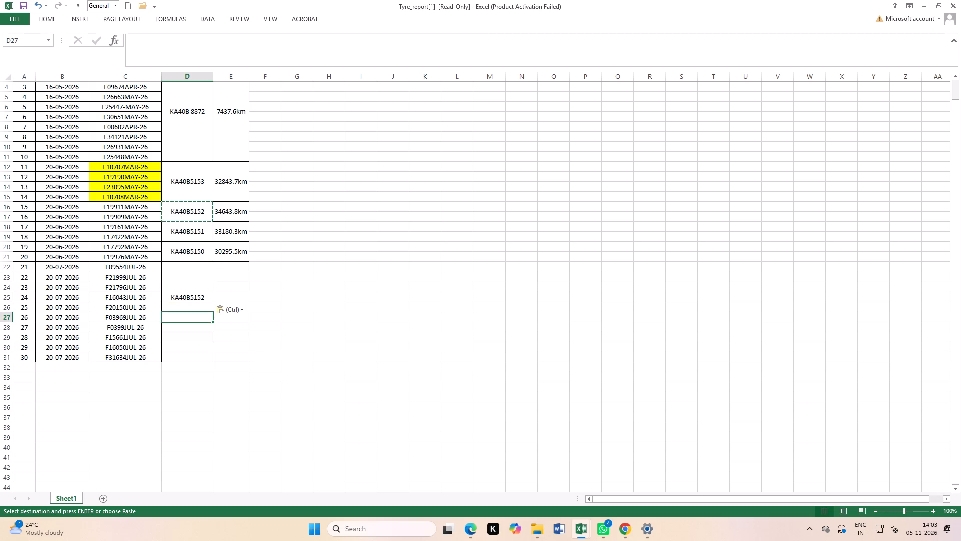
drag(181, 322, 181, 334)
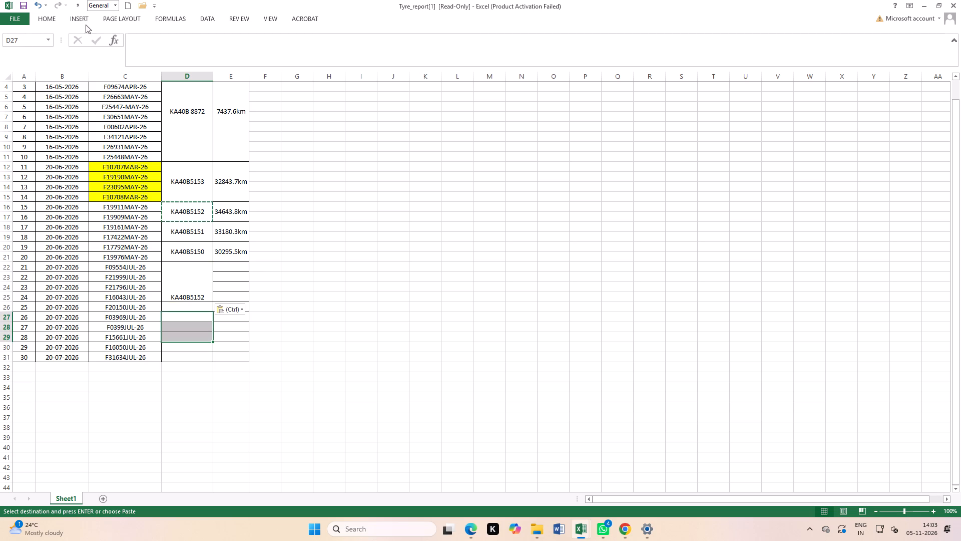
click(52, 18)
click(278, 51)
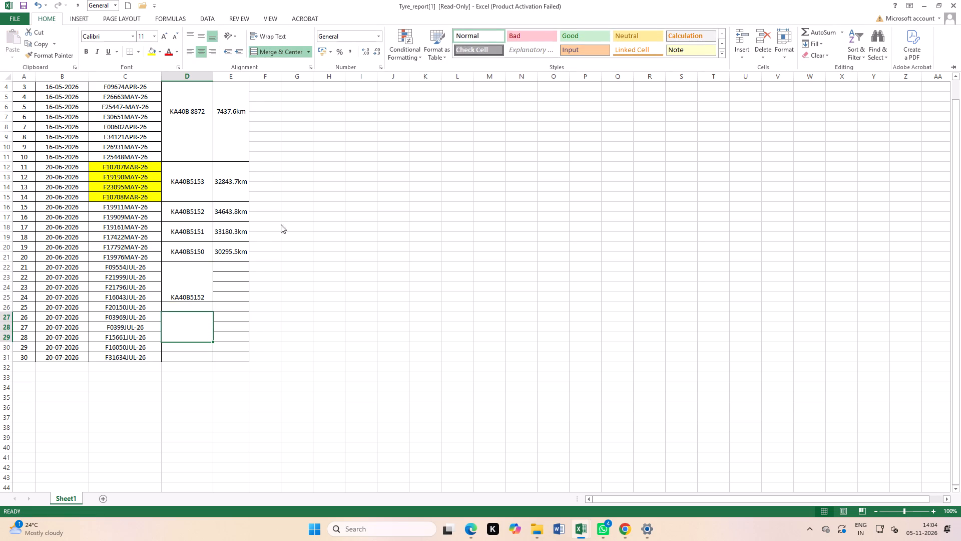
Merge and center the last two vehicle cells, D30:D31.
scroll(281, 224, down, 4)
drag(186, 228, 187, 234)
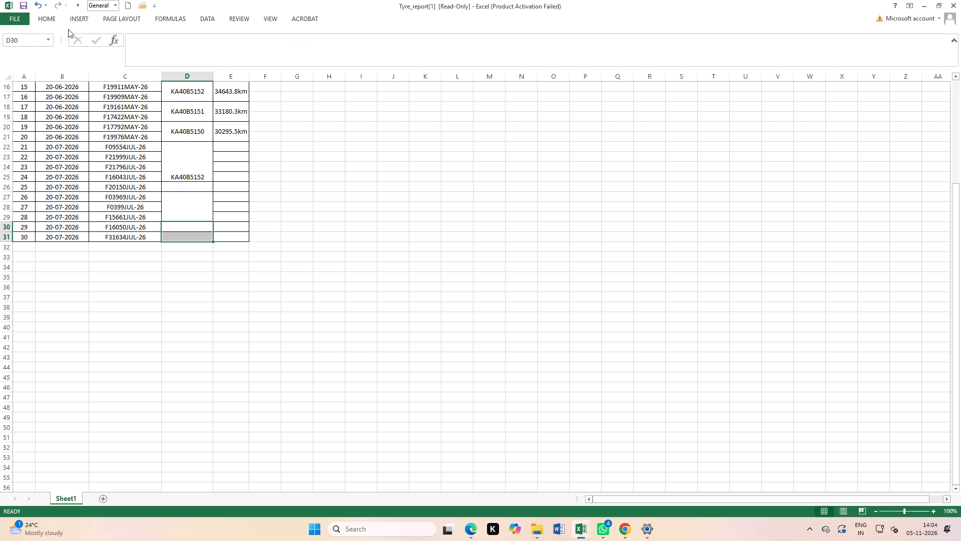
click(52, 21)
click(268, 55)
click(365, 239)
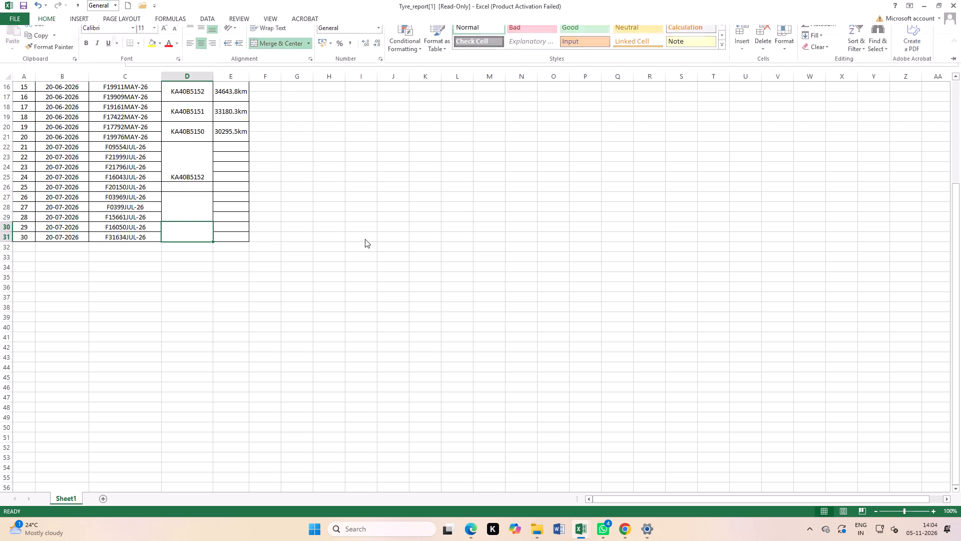
scroll(460, 233, up, 2)
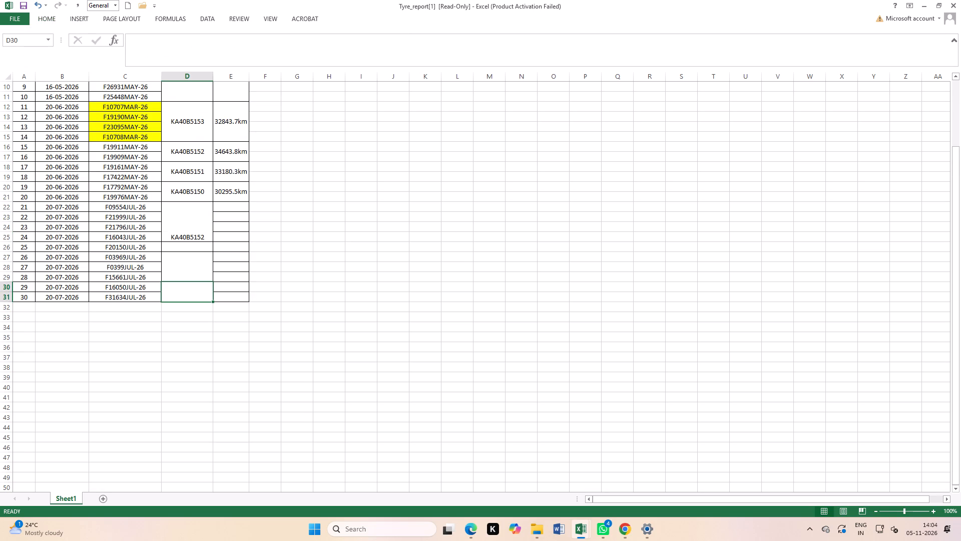
drag(231, 208, 231, 233)
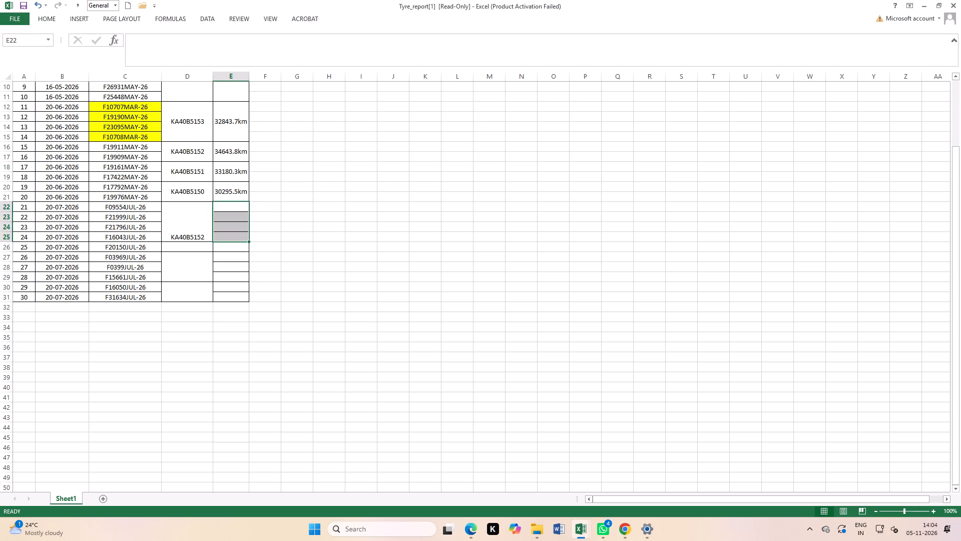
click(53, 17)
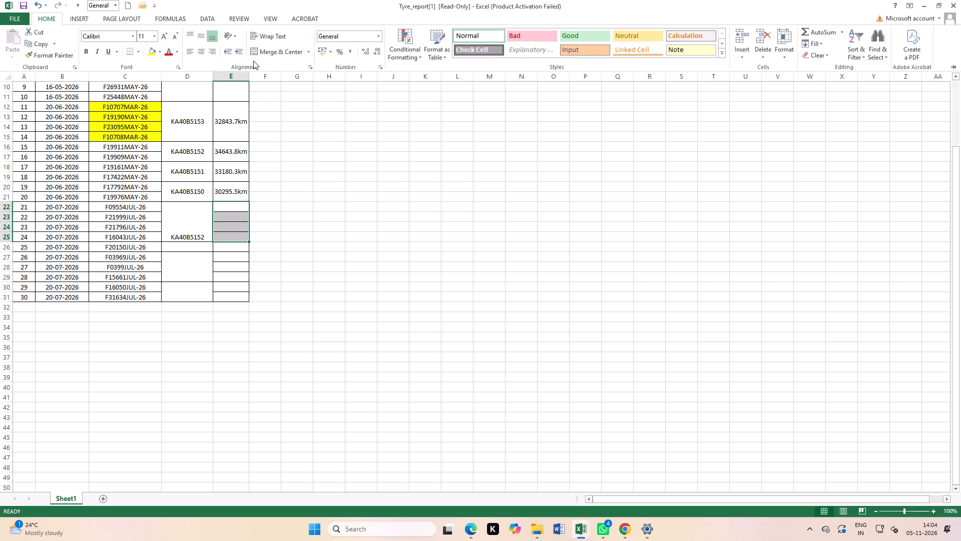
click(264, 54)
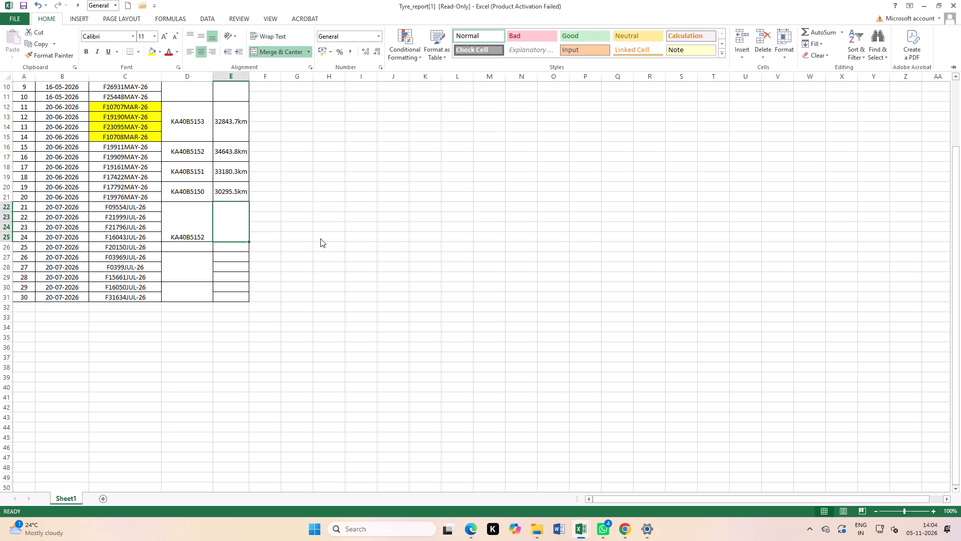
click(320, 238)
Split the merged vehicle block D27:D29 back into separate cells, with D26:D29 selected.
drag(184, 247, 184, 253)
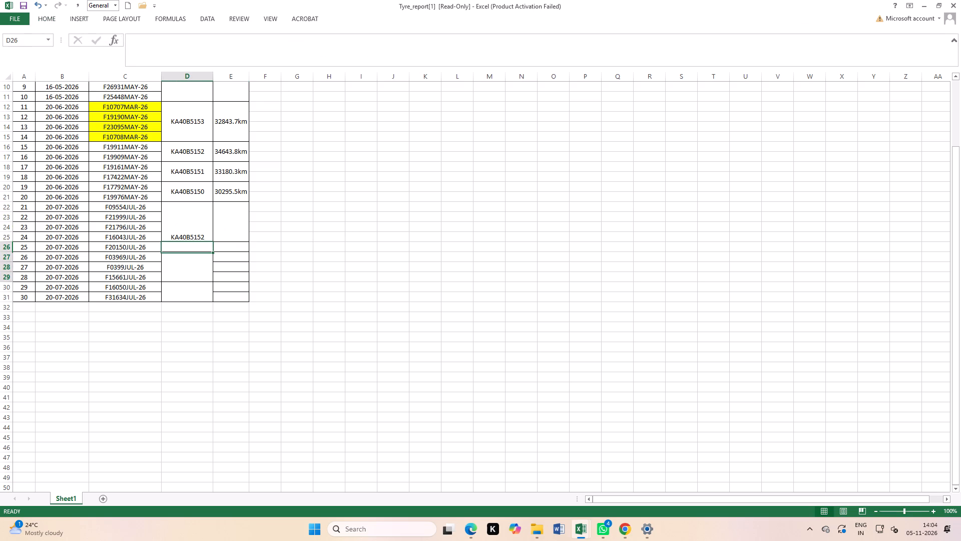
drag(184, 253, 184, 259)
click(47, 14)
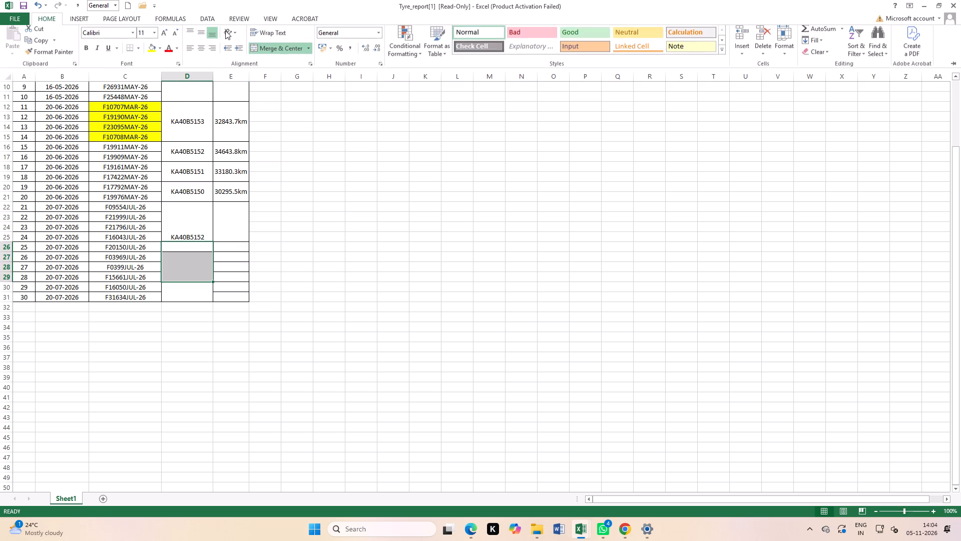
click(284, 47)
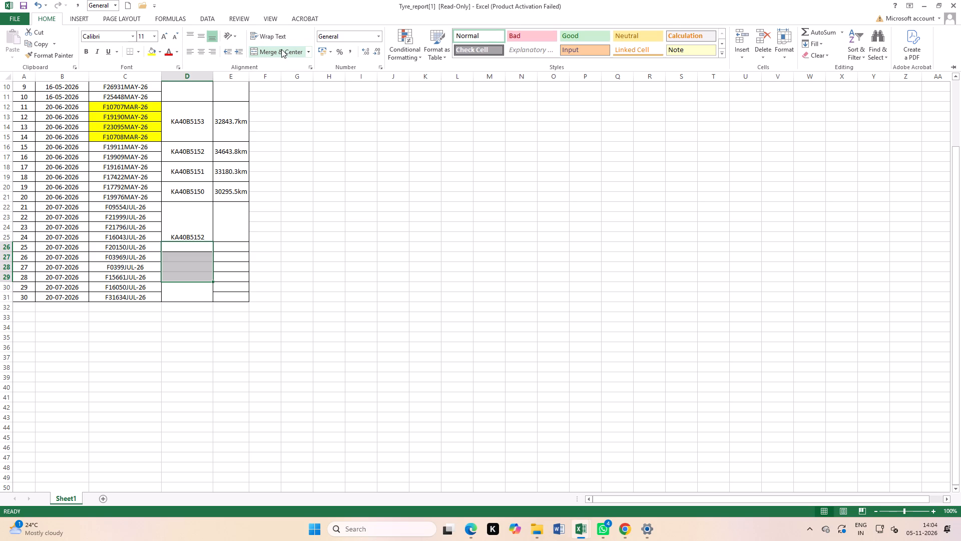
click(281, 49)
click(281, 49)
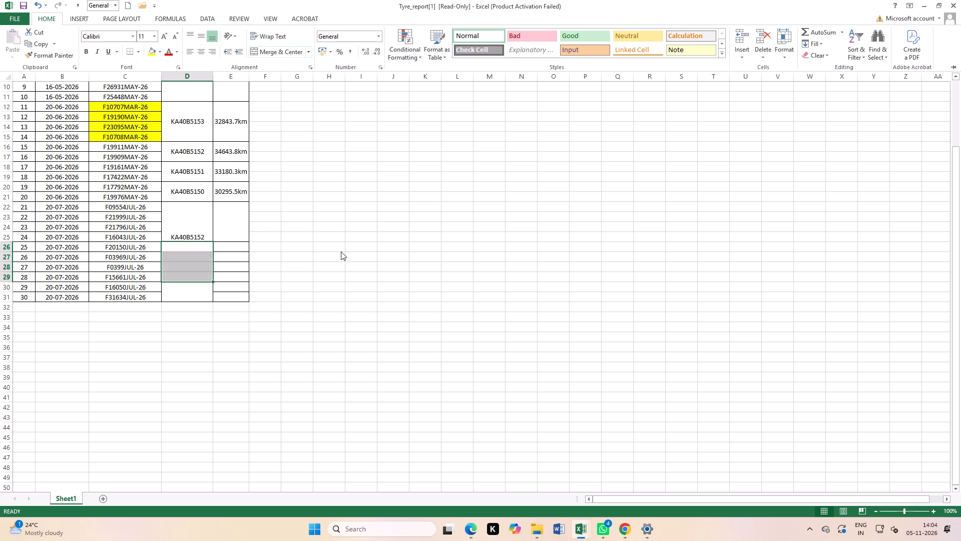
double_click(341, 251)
Merge and center the vehicle cells D26:D28 beside tyres F20150JUL-26 to F0399JUL-26.
drag(193, 248, 195, 260)
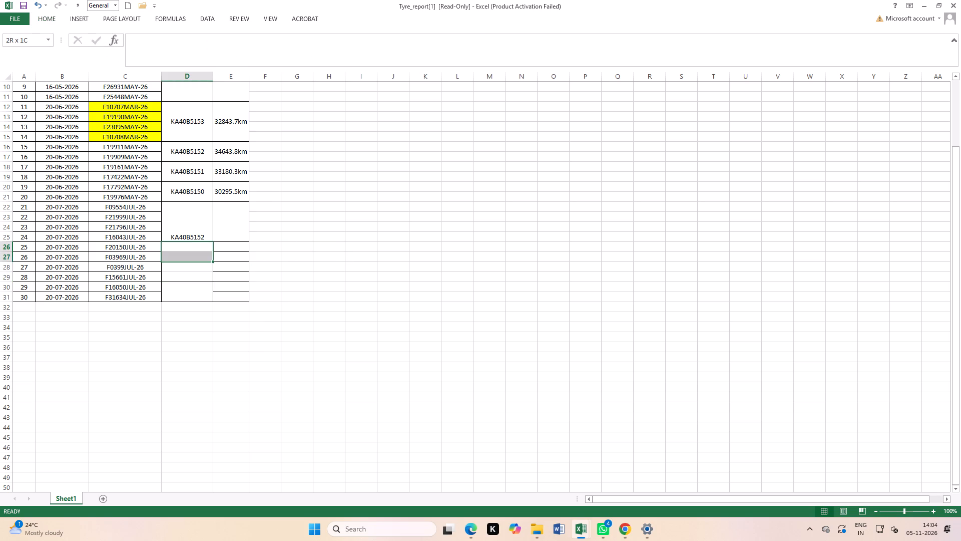
drag(195, 260, 196, 262)
click(47, 19)
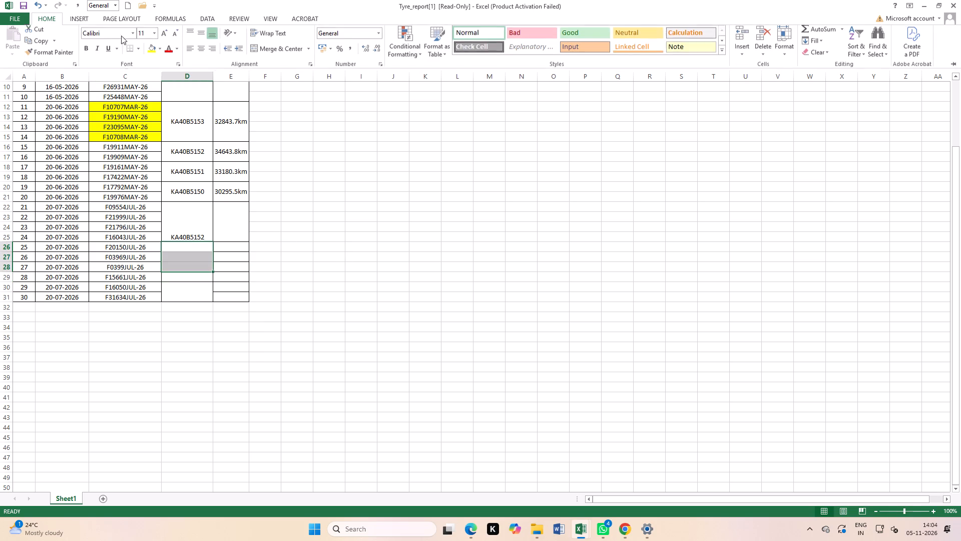
click(286, 54)
click(375, 263)
click(363, 267)
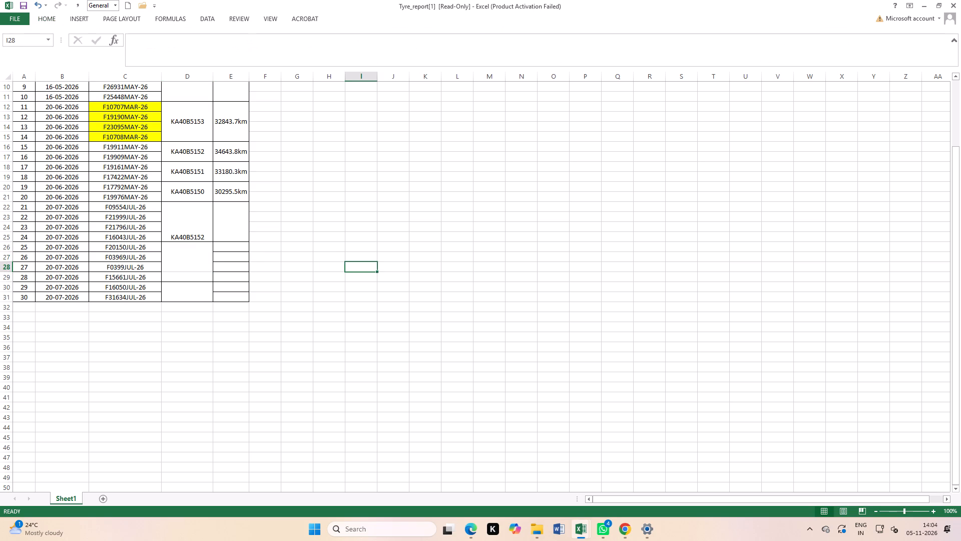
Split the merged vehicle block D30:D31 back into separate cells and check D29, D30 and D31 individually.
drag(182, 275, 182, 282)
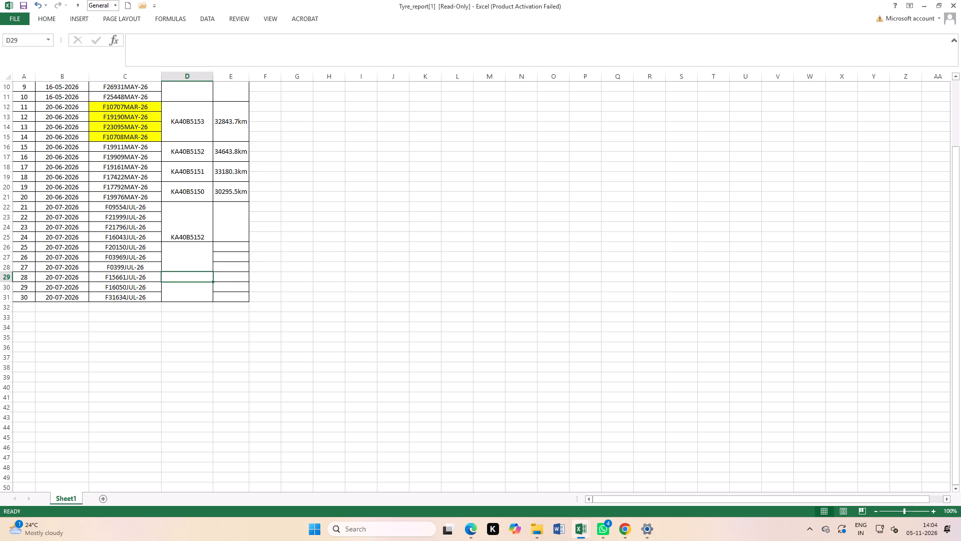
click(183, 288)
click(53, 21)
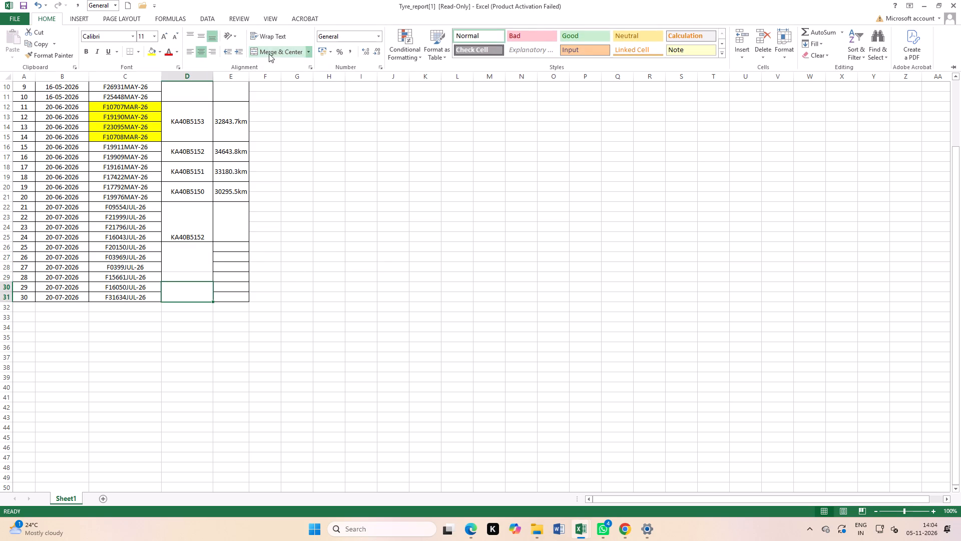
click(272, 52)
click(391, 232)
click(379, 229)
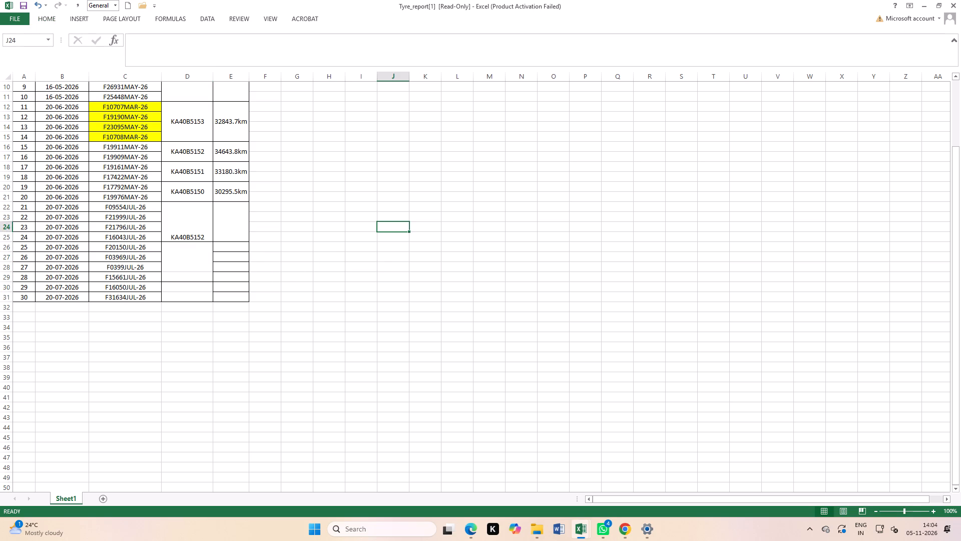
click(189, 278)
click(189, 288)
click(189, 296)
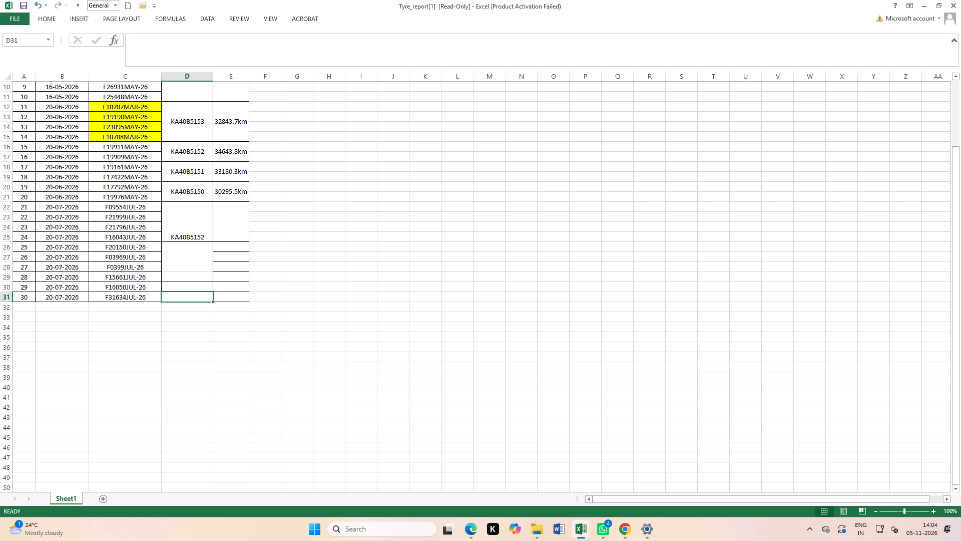
Go through the 20-07-2026 tyre numbers in C22:C31 and check the row groups C22:C25 and C26:C28.
click(145, 246)
click(145, 255)
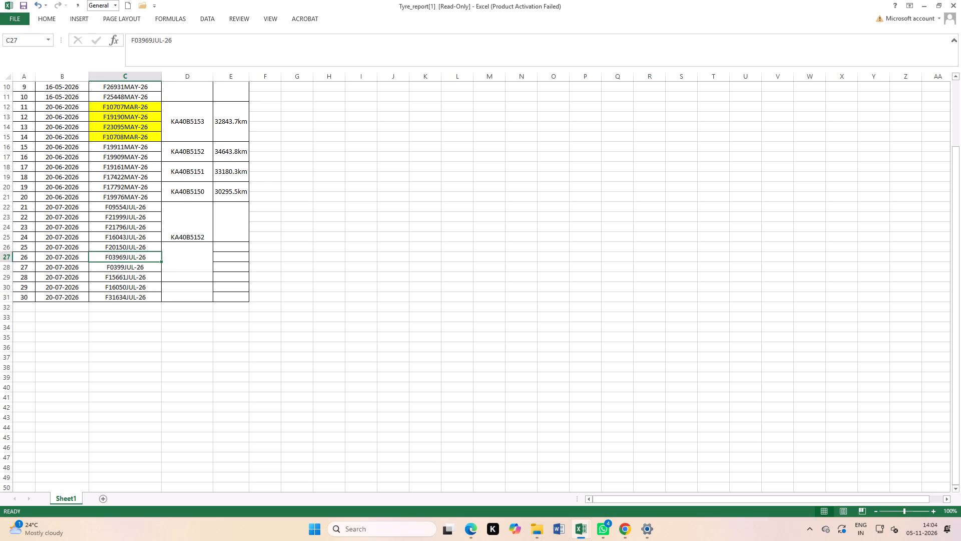
click(147, 267)
click(145, 279)
click(145, 285)
click(147, 292)
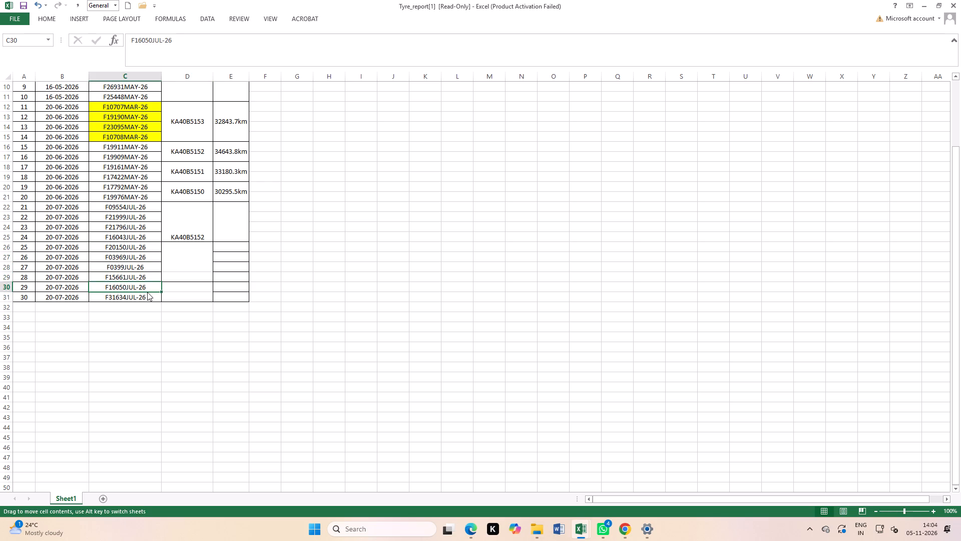
click(155, 209)
click(153, 217)
click(151, 225)
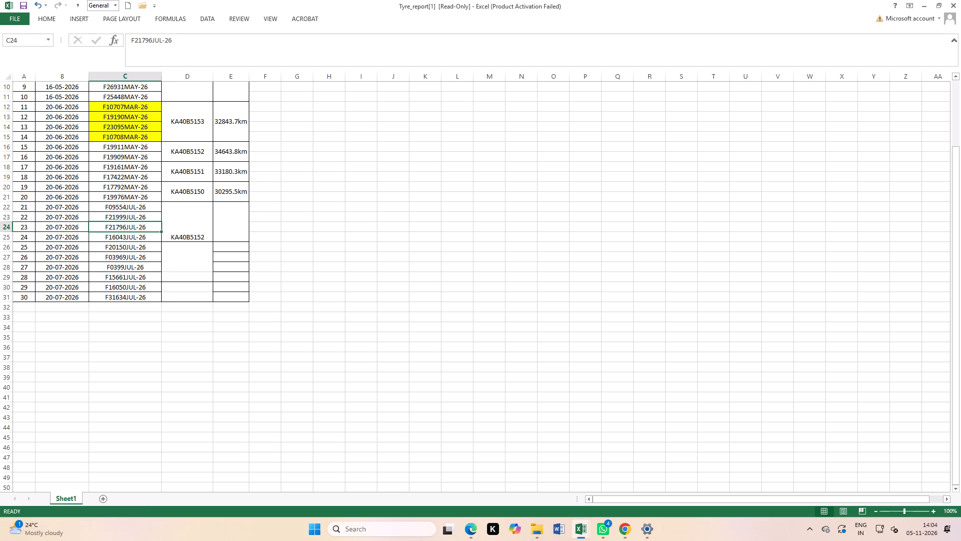
click(148, 239)
click(148, 251)
click(150, 255)
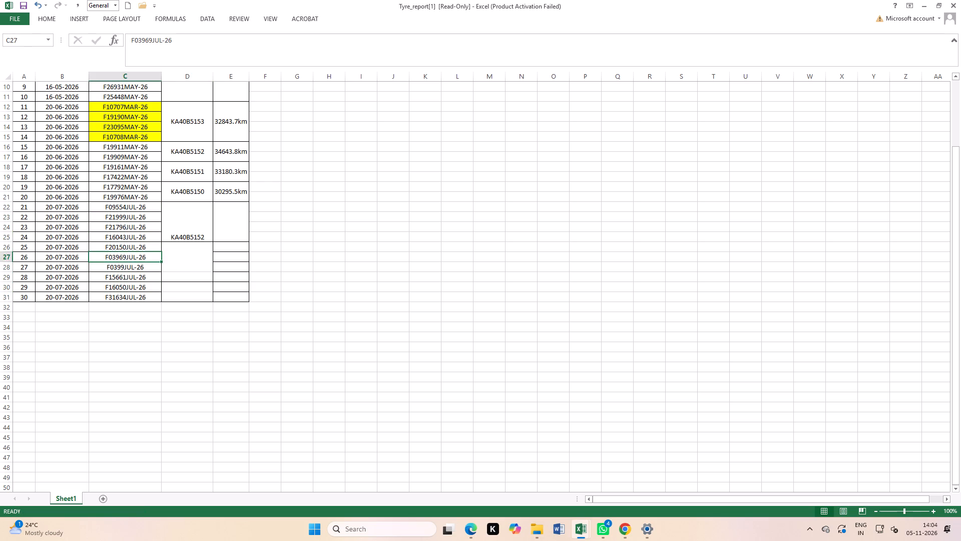
click(149, 265)
click(149, 275)
click(148, 282)
click(150, 289)
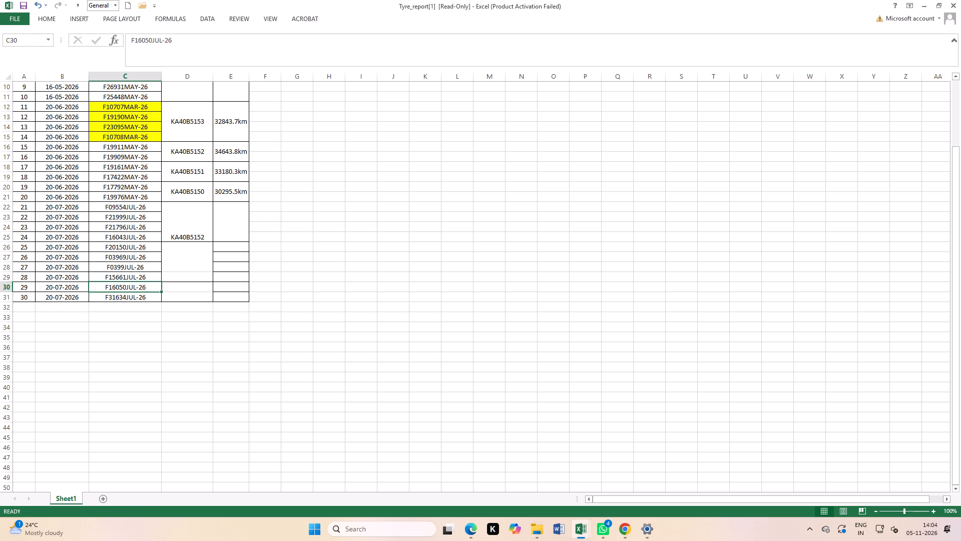
click(150, 294)
drag(145, 207, 145, 234)
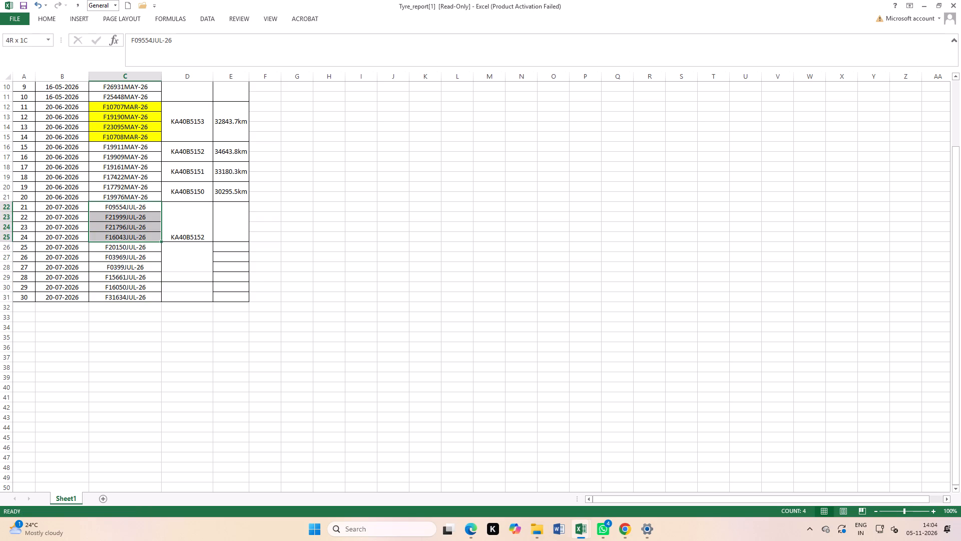
drag(142, 248, 144, 262)
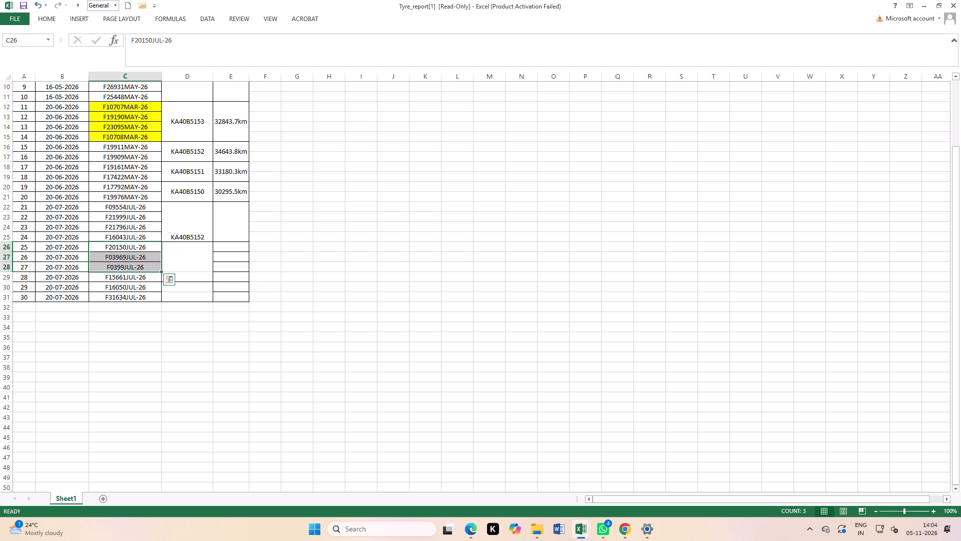
Apply all borders to the vehicle cells D22:D31 beside the 20-07-2026 tyre entries.
click(386, 318)
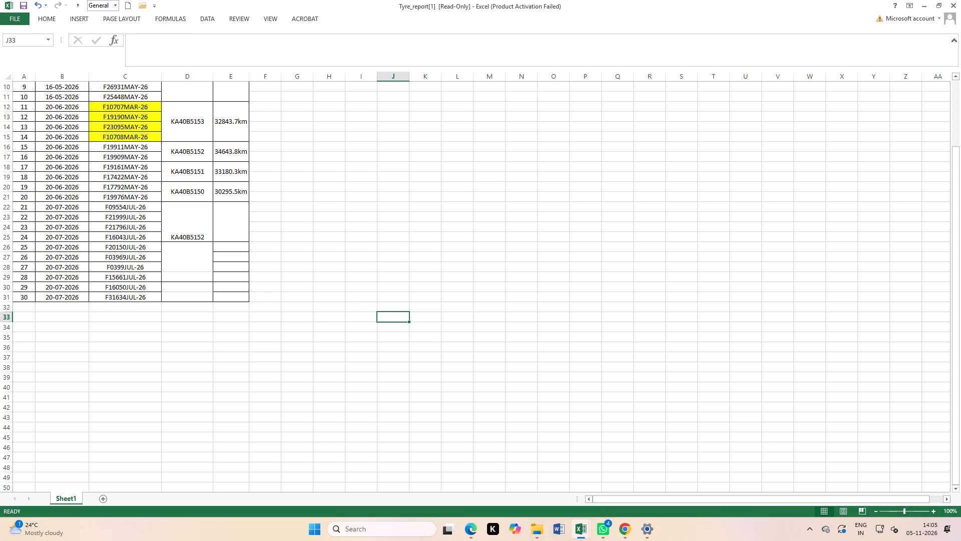
drag(195, 216, 193, 291)
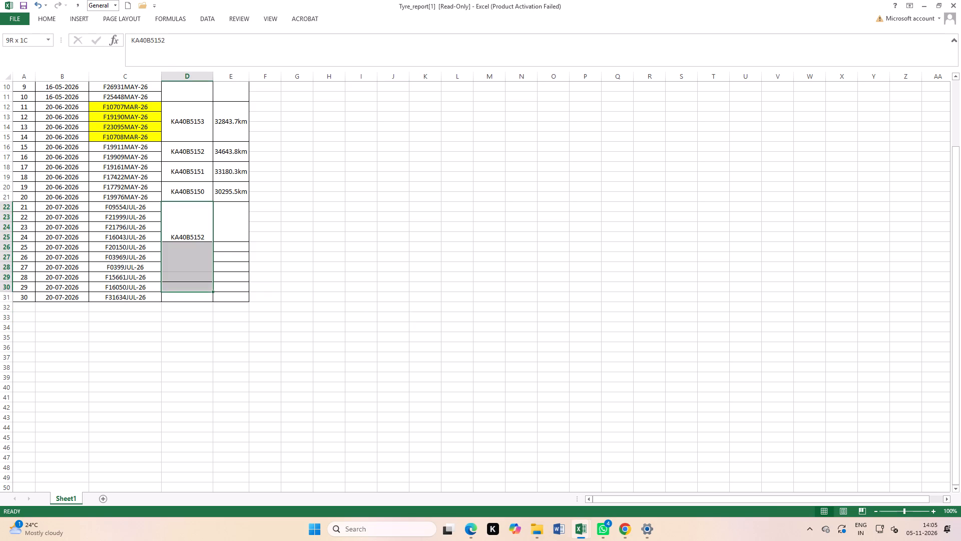
drag(193, 291, 194, 292)
click(48, 16)
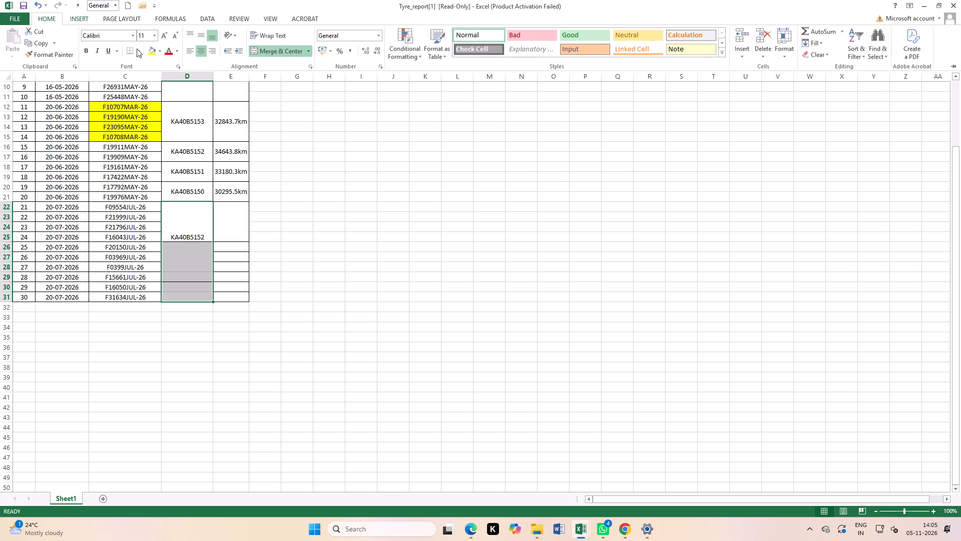
click(140, 52)
click(143, 135)
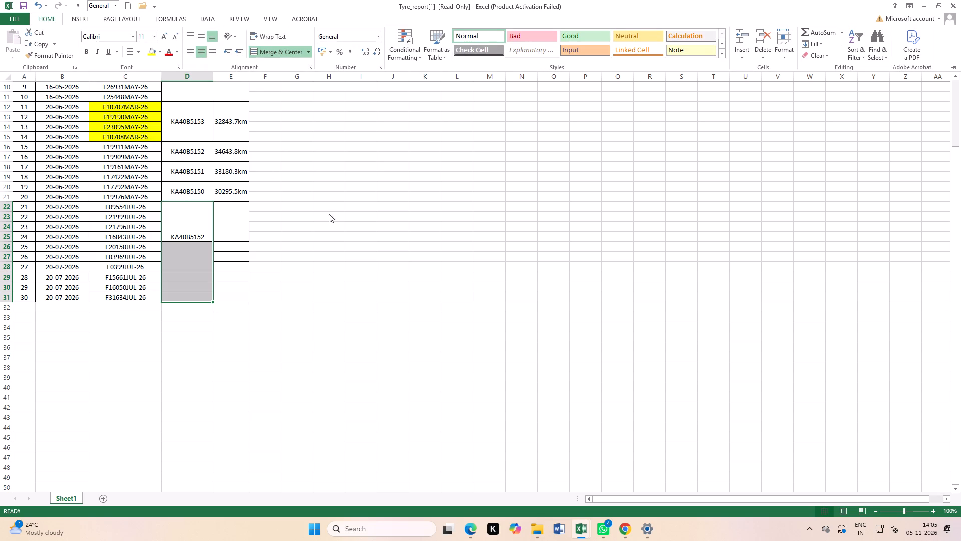
click(343, 240)
click(295, 233)
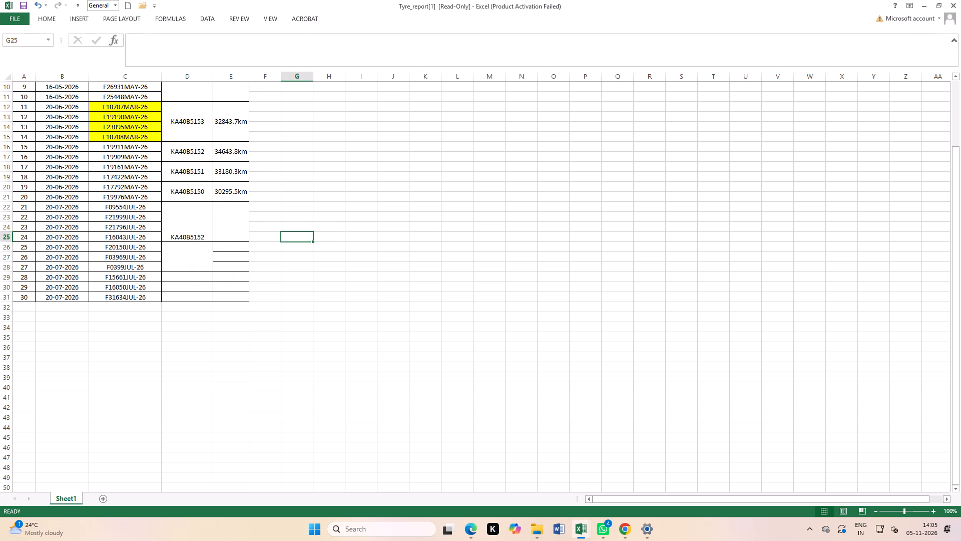
Merge and center the vehicle cells D29:D30 beside tyres F15661JUL-26 and F16050JUL-26.
drag(193, 281, 195, 290)
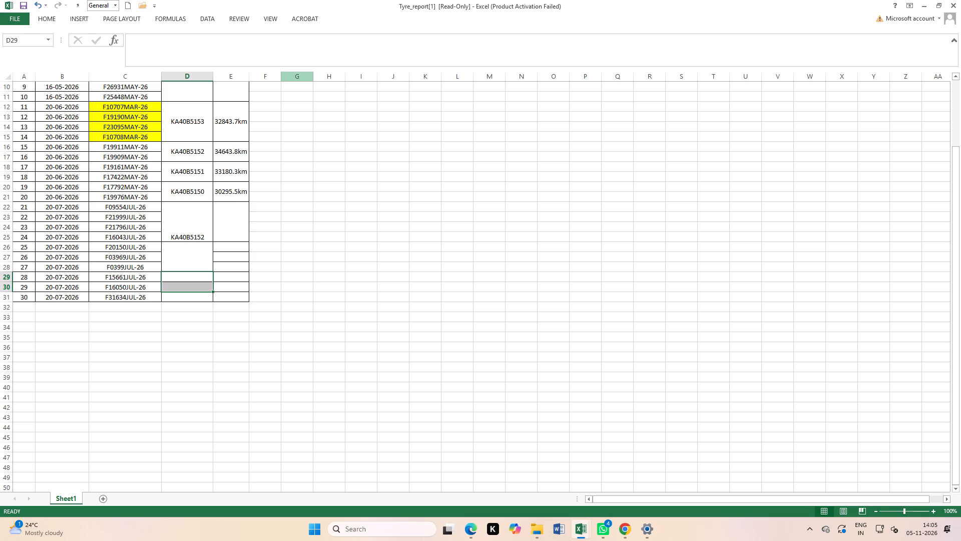
click(400, 350)
drag(193, 279, 193, 291)
click(42, 21)
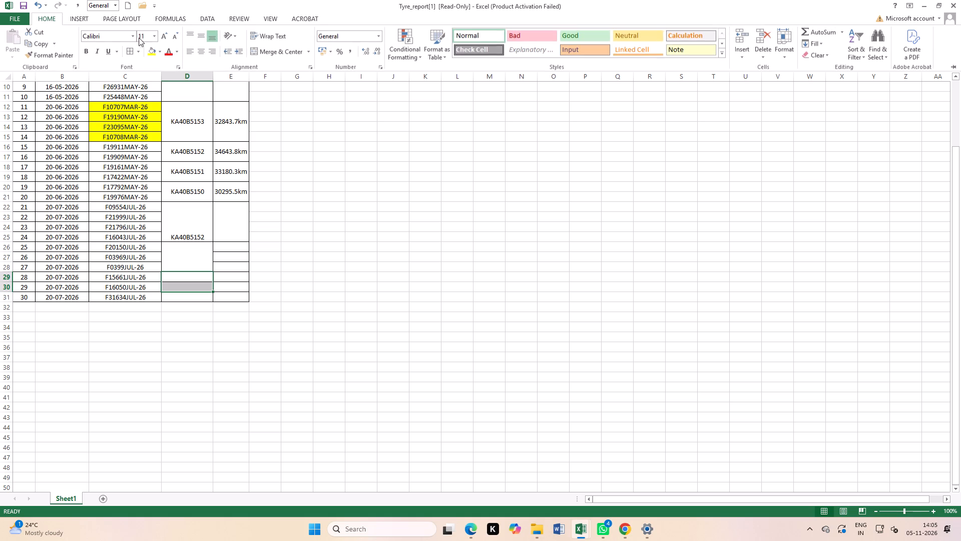
click(261, 54)
click(410, 209)
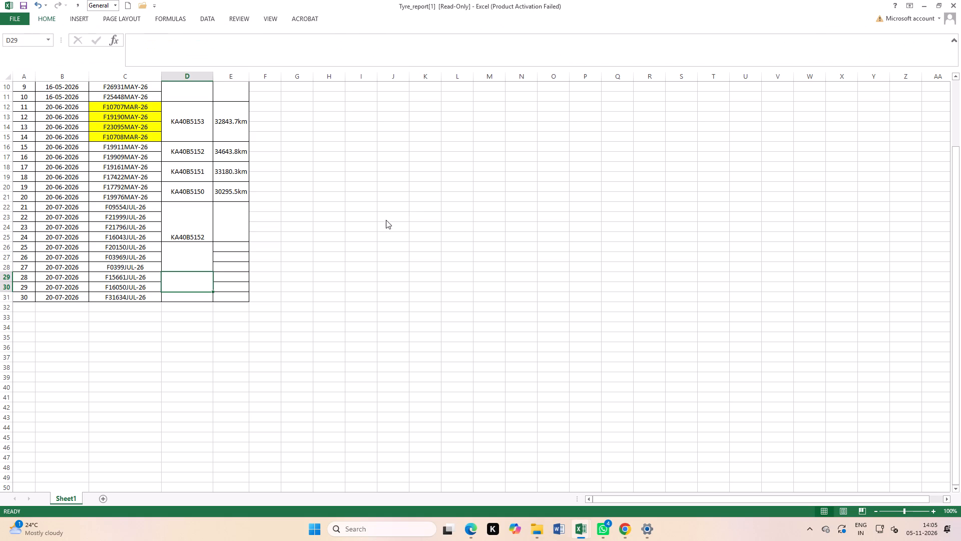
click(386, 220)
Merge and center the kilometre cells E29:E30 for tyres F15661JUL-26 and F16050JUL-26.
drag(232, 280, 233, 287)
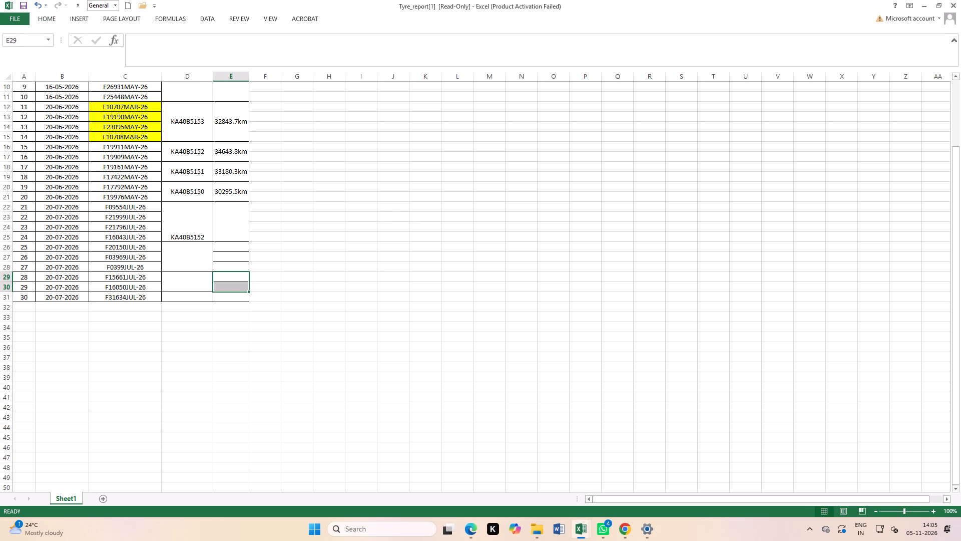
click(50, 19)
click(283, 53)
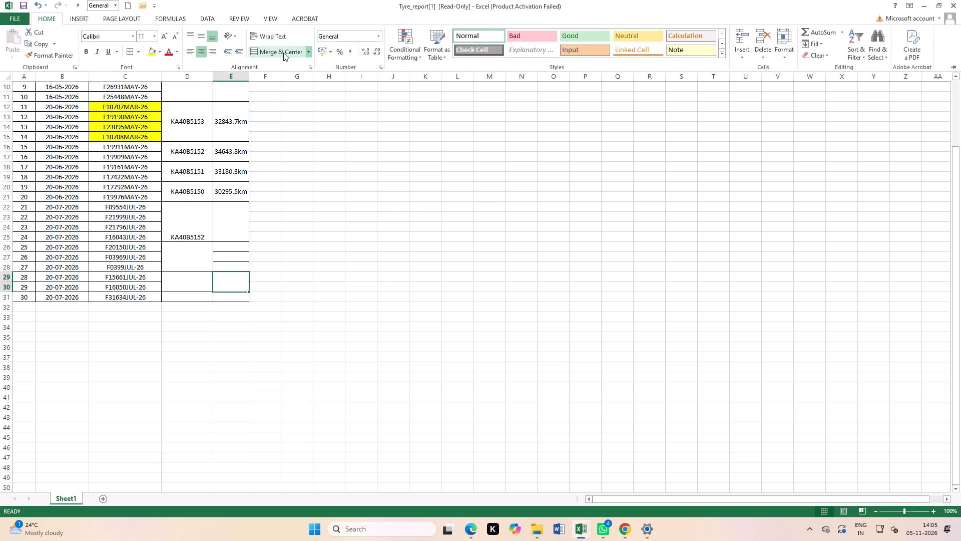
click(378, 281)
click(351, 271)
Merge and center the kilometre cells E26:E28 for tyres F20150JUL-26 to F0399JUL-26.
drag(237, 252, 236, 260)
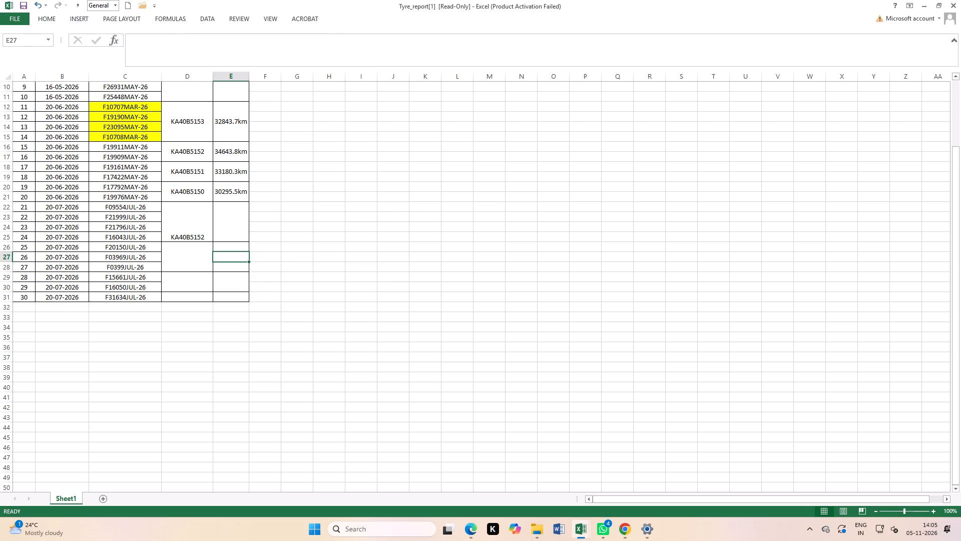
drag(236, 260, 236, 264)
drag(235, 248, 236, 265)
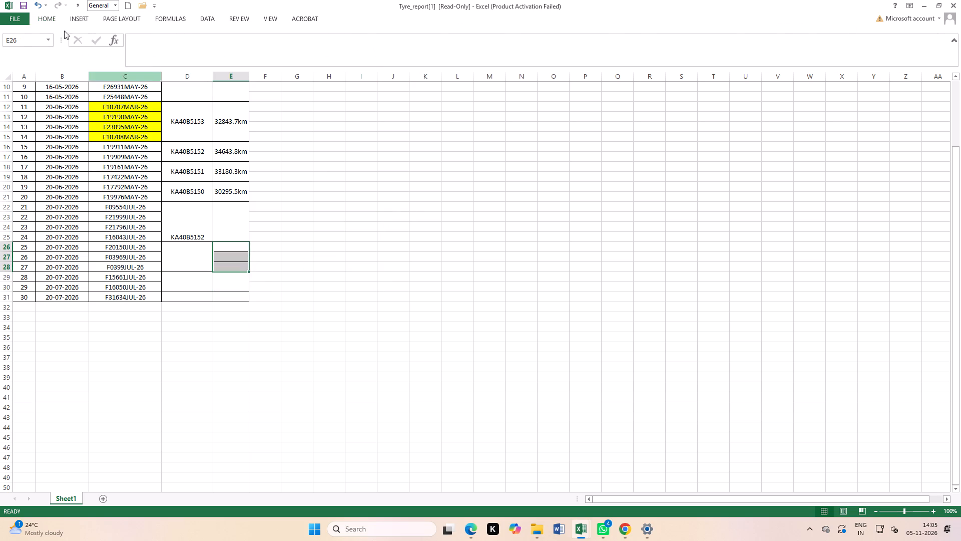
click(45, 18)
click(268, 50)
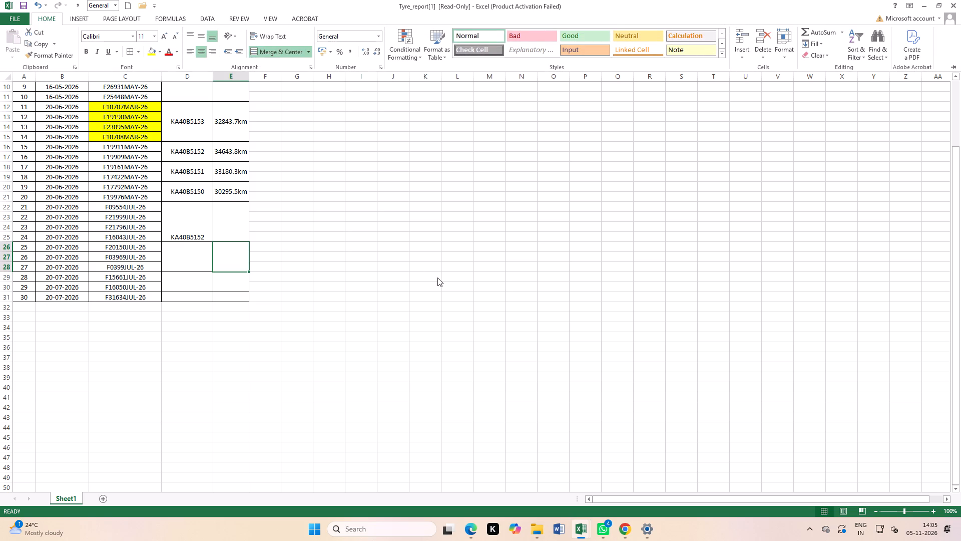
click(437, 278)
click(412, 260)
click(199, 218)
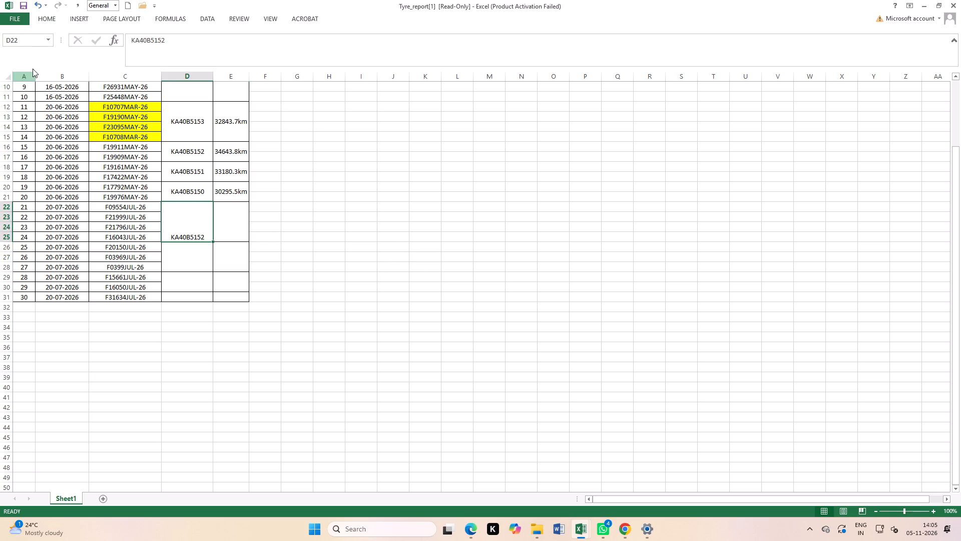
click(42, 19)
click(202, 34)
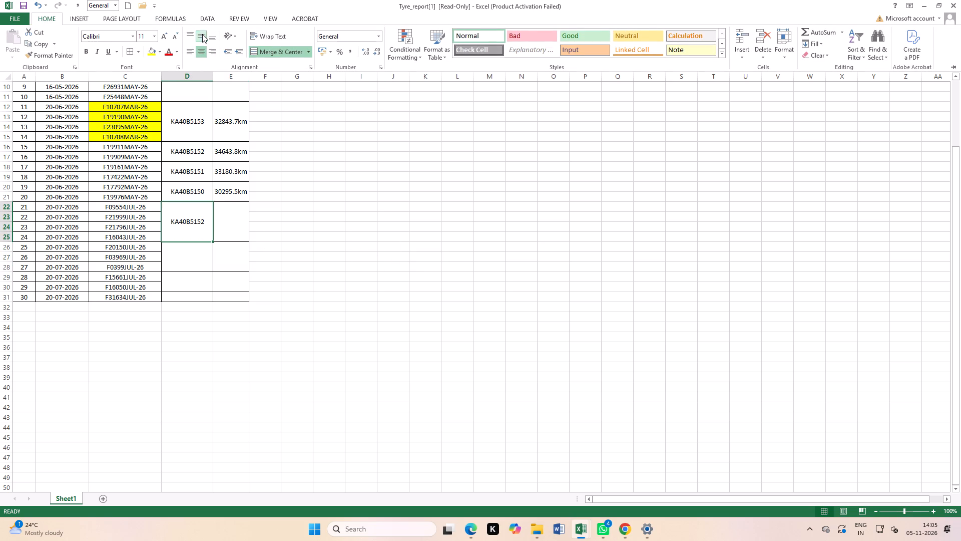
click(418, 212)
click(355, 217)
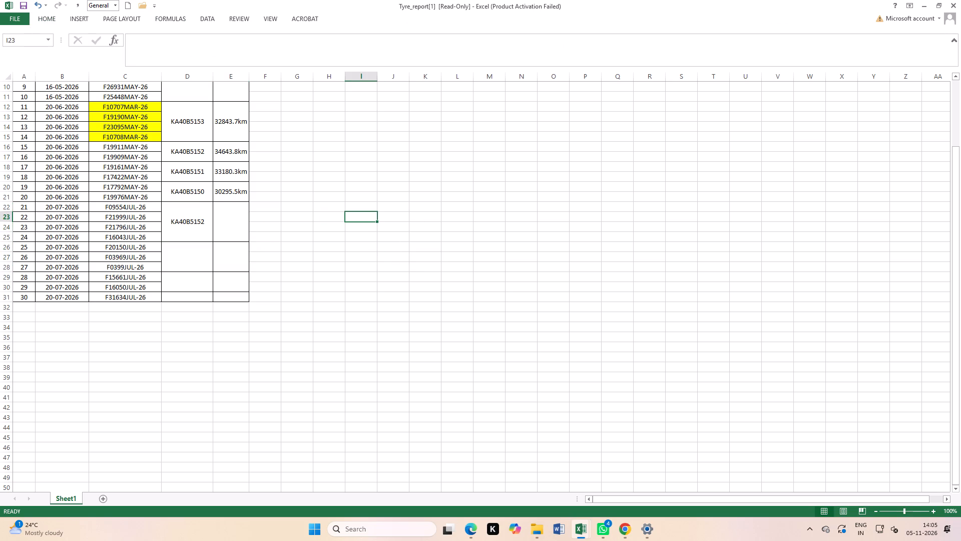
Save the read-only workbook as an Excel Workbook copy in the Desktop's HP folder under the suggested name, and save that copy again.
triple_click(23, 6)
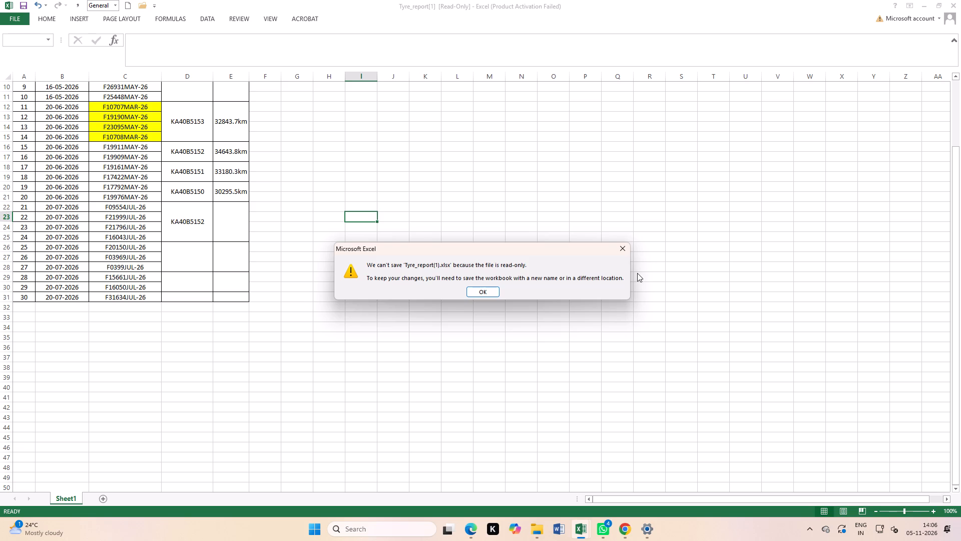
click(487, 291)
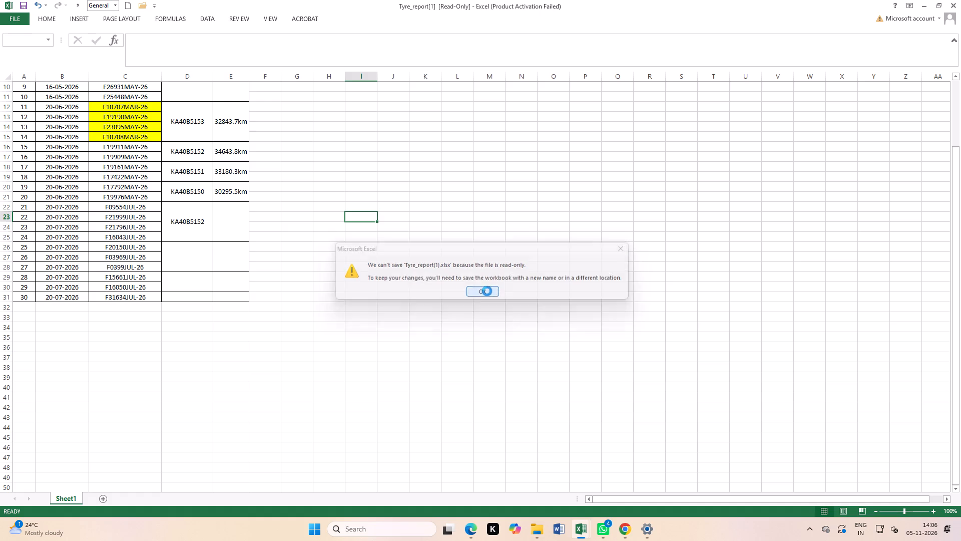
click(136, 114)
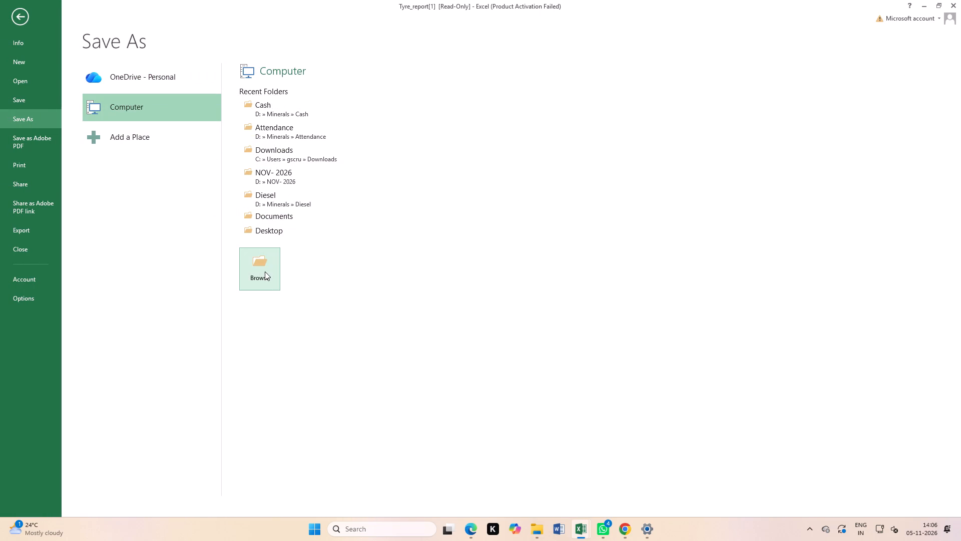
click(275, 229)
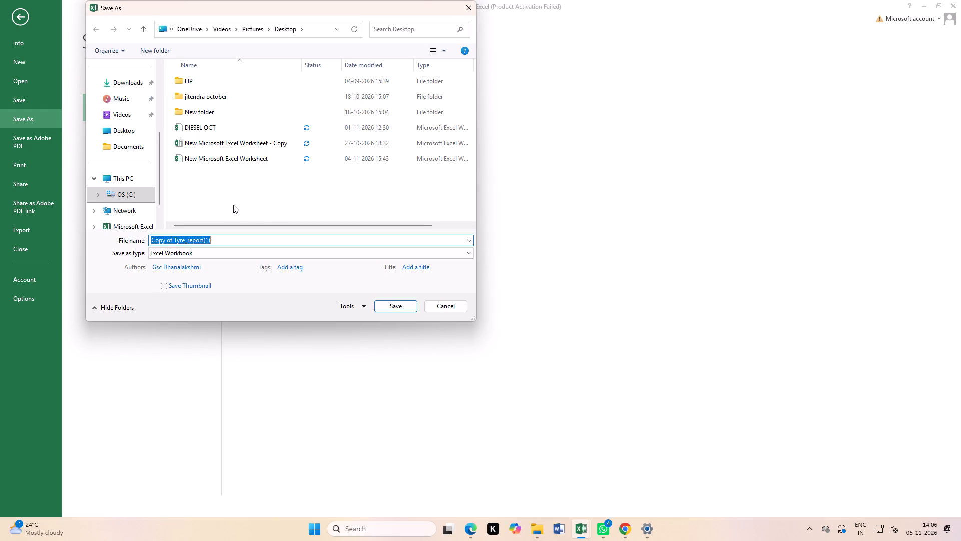
click(127, 126)
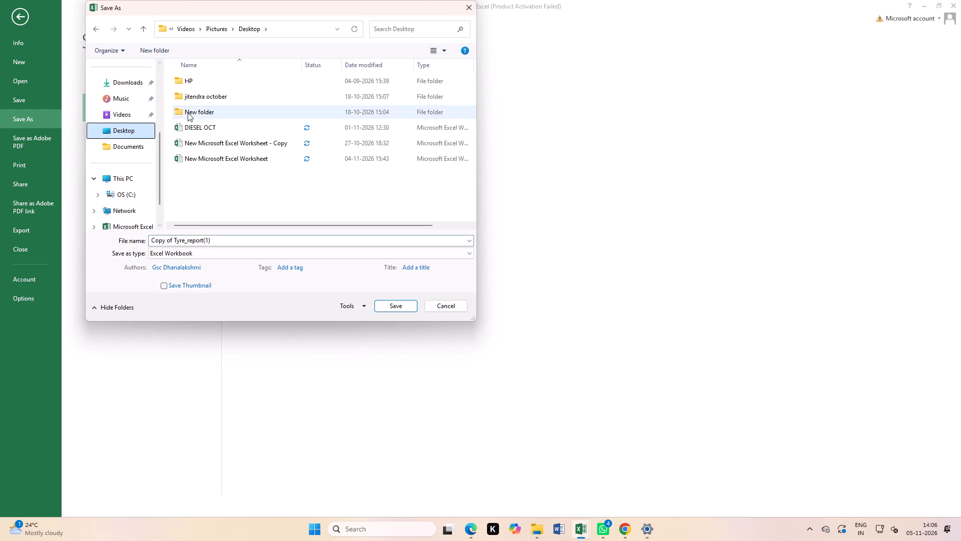
double_click(196, 85)
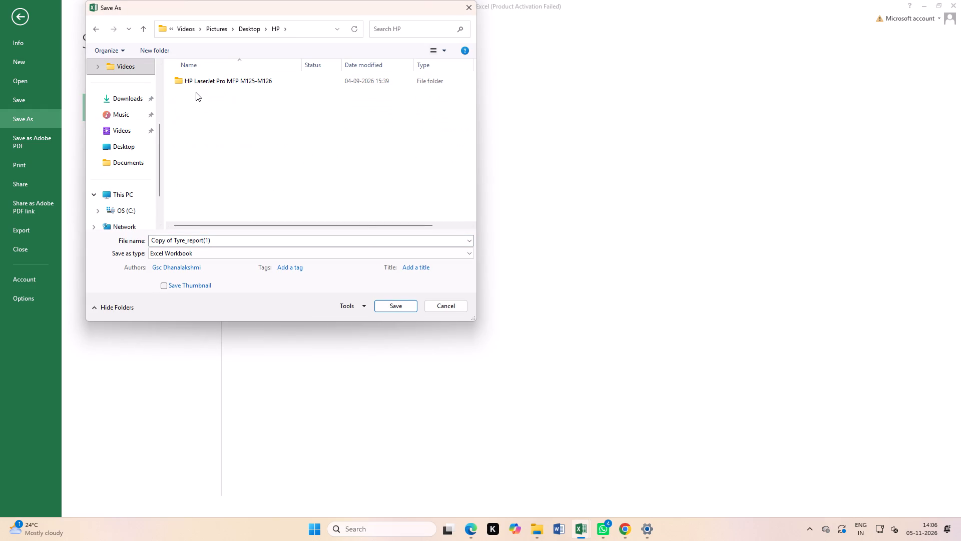
click(198, 96)
click(382, 305)
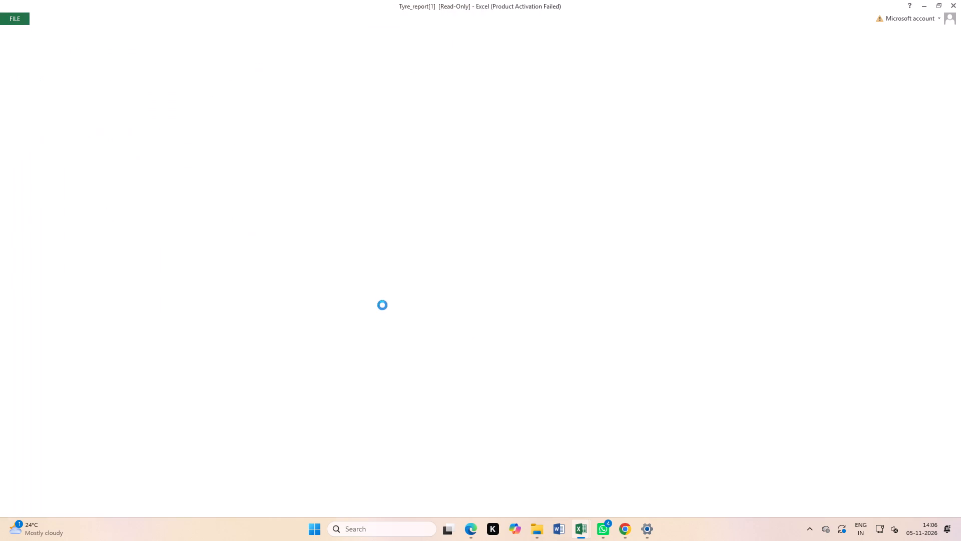
click(416, 300)
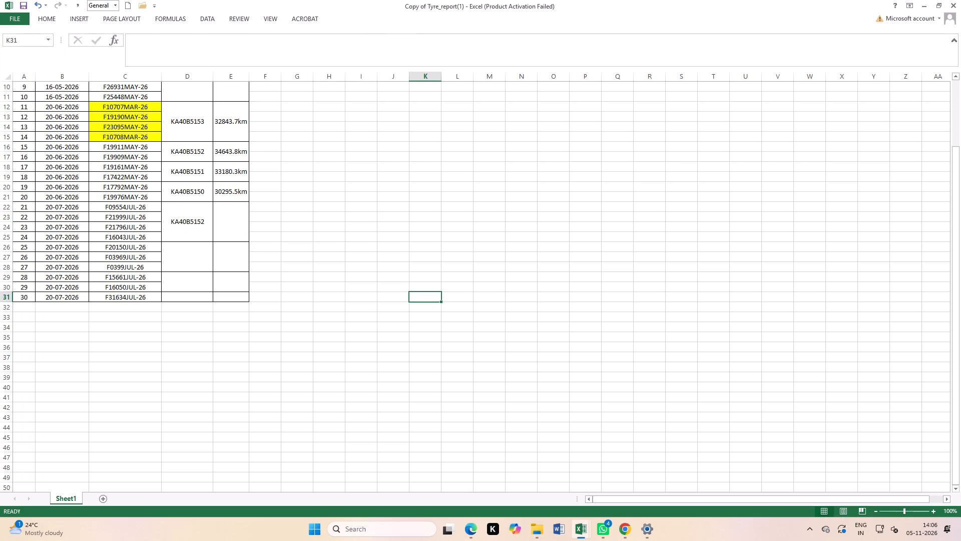
double_click(24, 3)
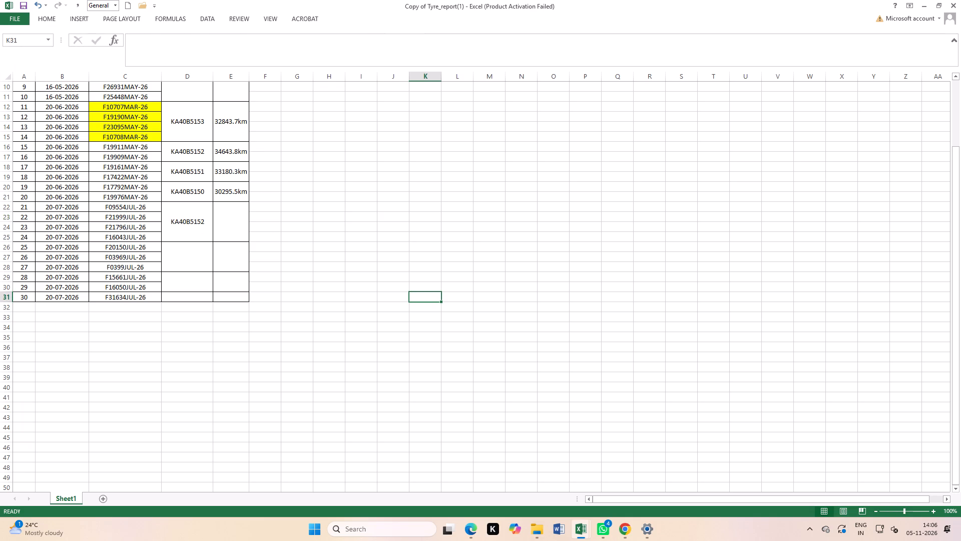
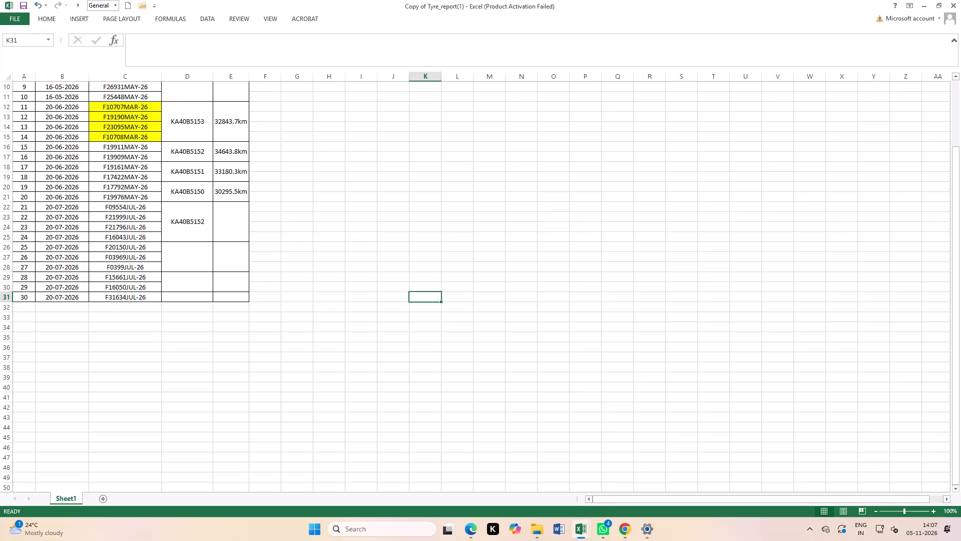
Unmerge the vehicle number cells D29:D30 beside tyres F15661JUL-26 and F16050JUL-26.
click(177, 282)
click(46, 19)
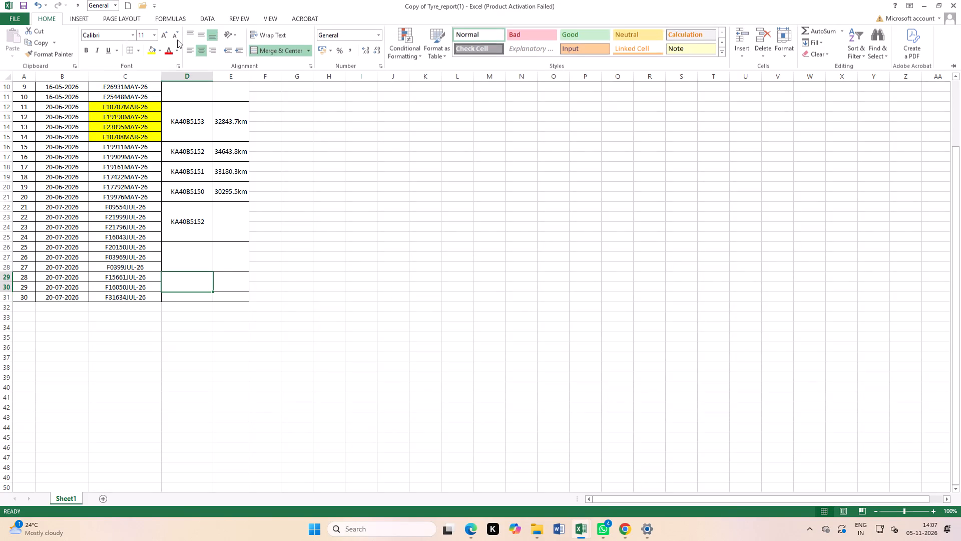
click(275, 53)
click(350, 296)
click(316, 275)
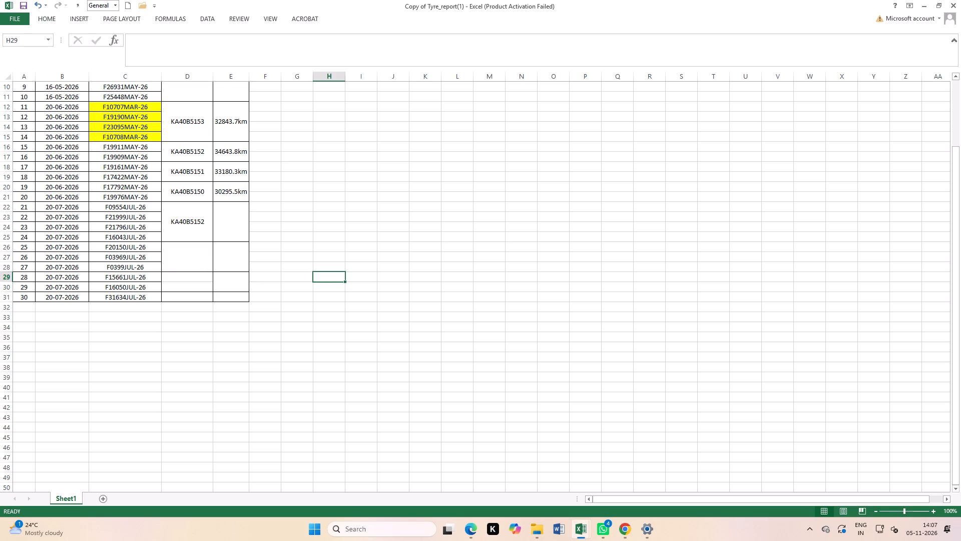
Unmerge the vehicle number cells D26:D28 beside tyres F20150JUL-26 to F0399JUL-26.
click(183, 260)
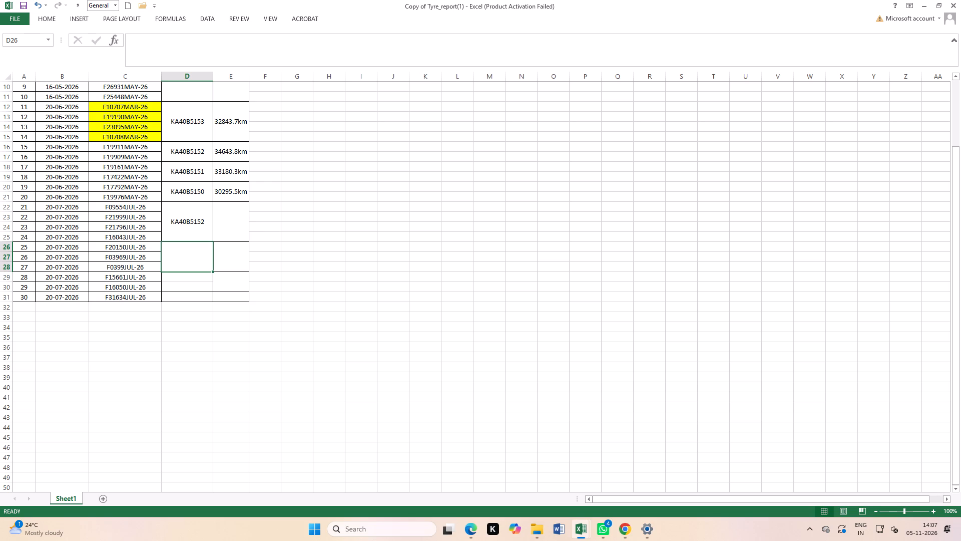
click(155, 268)
click(181, 265)
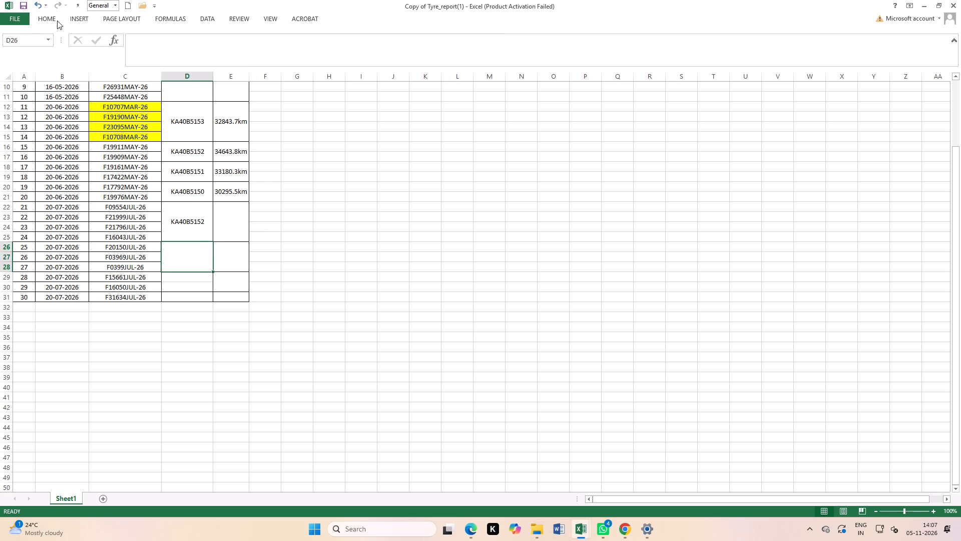
click(53, 19)
click(281, 53)
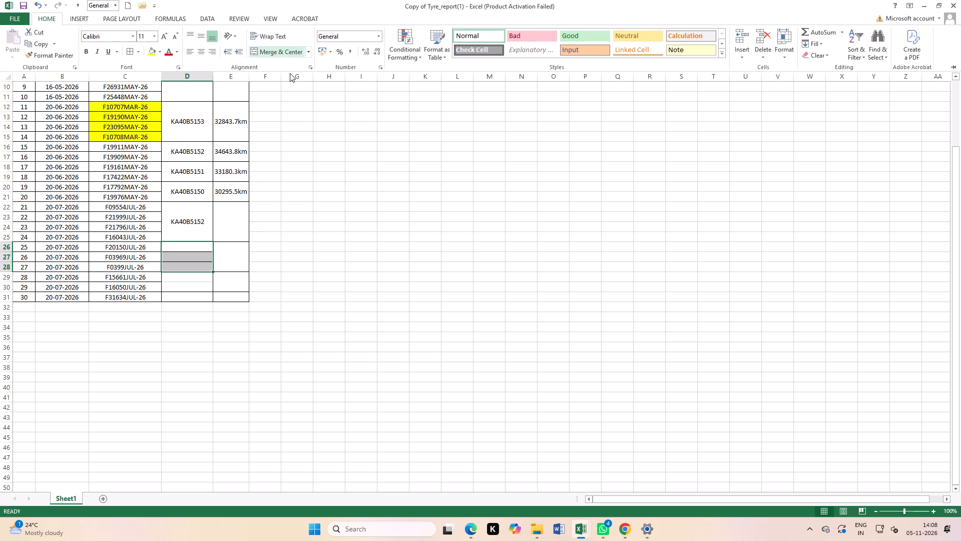
click(365, 231)
click(333, 227)
Merge and center the vehicle number cells D26:D27 for tyres F20150JUL-26 and F03969JUL-26.
drag(190, 247, 190, 252)
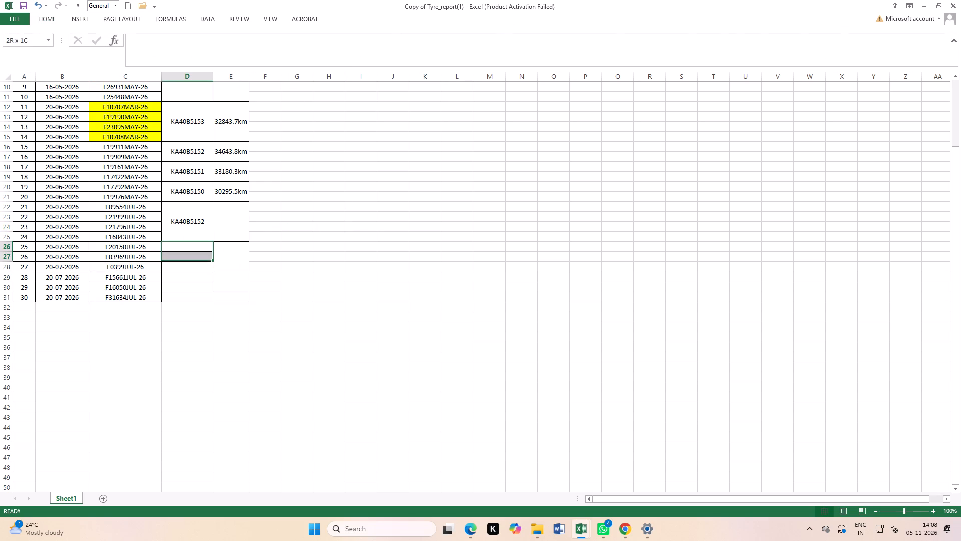
drag(190, 252, 190, 253)
click(46, 18)
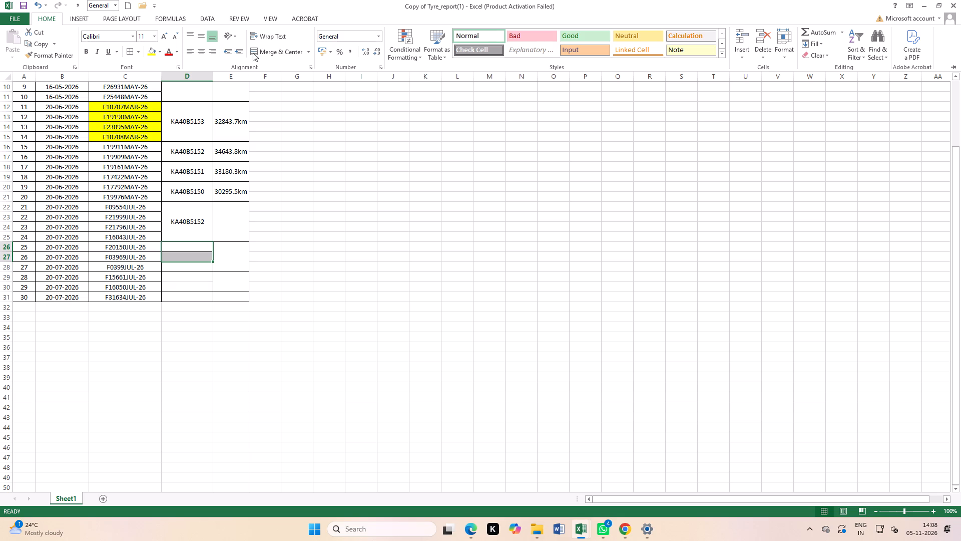
click(268, 53)
scroll(298, 233, down, 2)
click(304, 240)
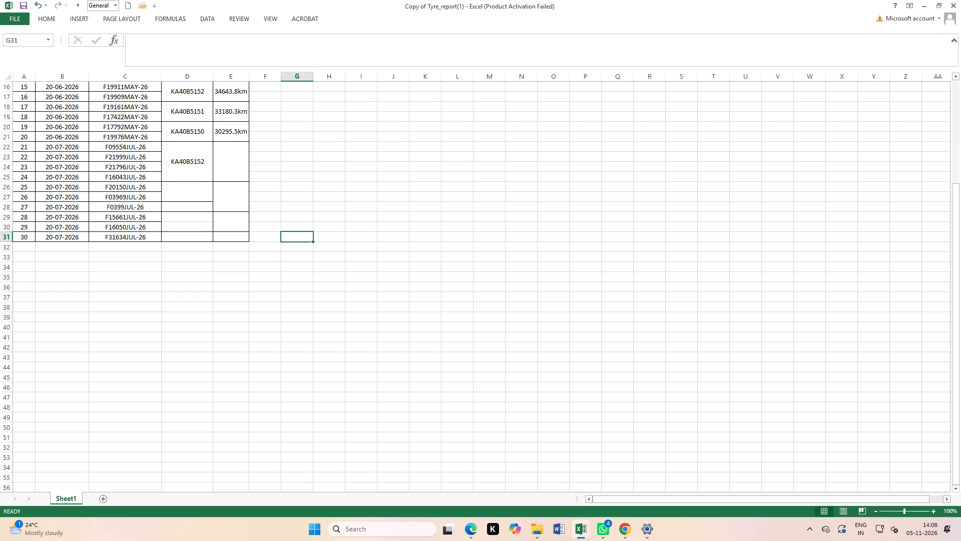
Merge and center the vehicle number cells D28:D29 for tyres F0399JUL-26 and F15661JUL-26.
click(187, 219)
click(187, 219)
drag(187, 206, 189, 218)
click(52, 17)
click(277, 51)
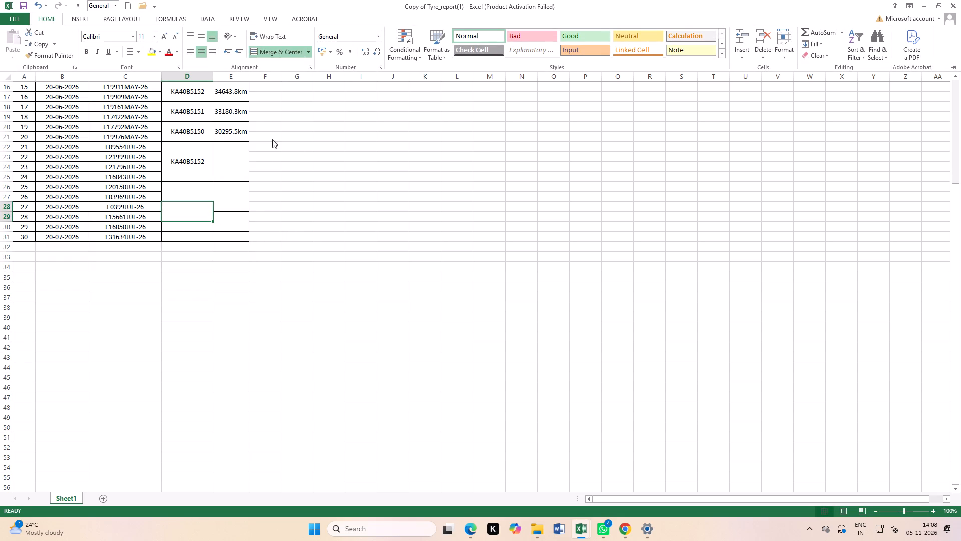
scroll(277, 169, down, 2)
click(312, 192)
Merge and center the vehicle number cells D30:D31 for tyres F16050JUL-26 and F31634JUL-26.
drag(195, 168, 195, 174)
click(46, 13)
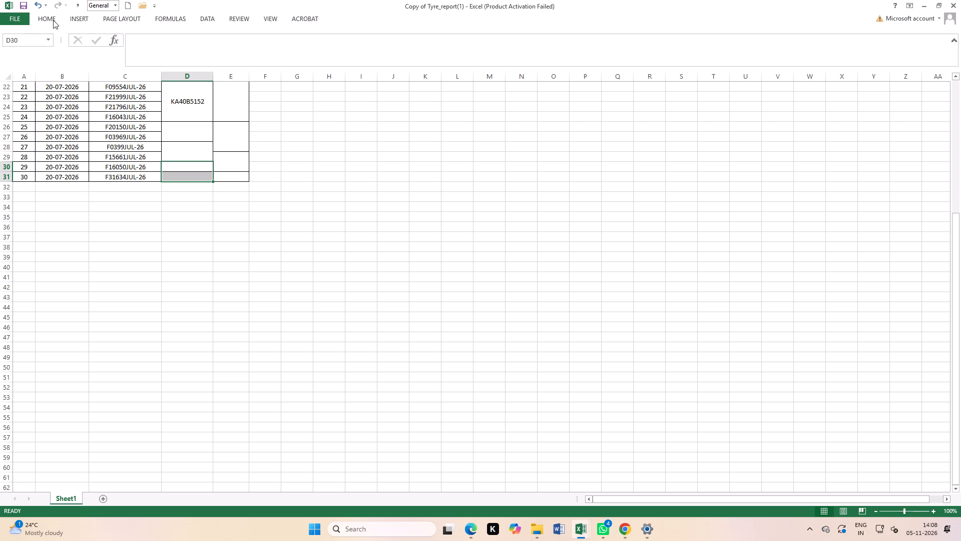
click(53, 20)
scroll(87, 23, down, 1)
click(282, 53)
click(312, 172)
click(341, 176)
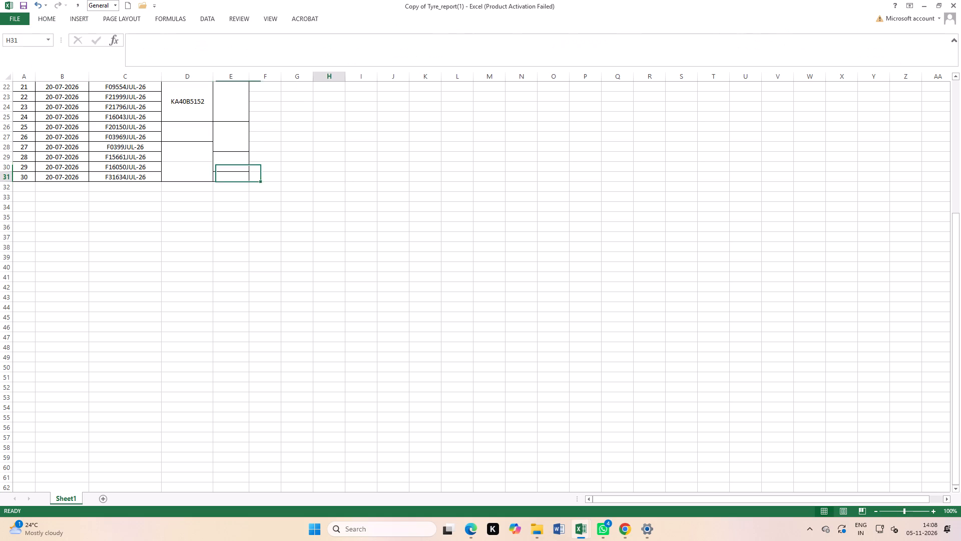
Apply cell borders to the vehicle and kilometre block D22:E31 of the 20-07-2026 entries.
scroll(362, 223, up, 3)
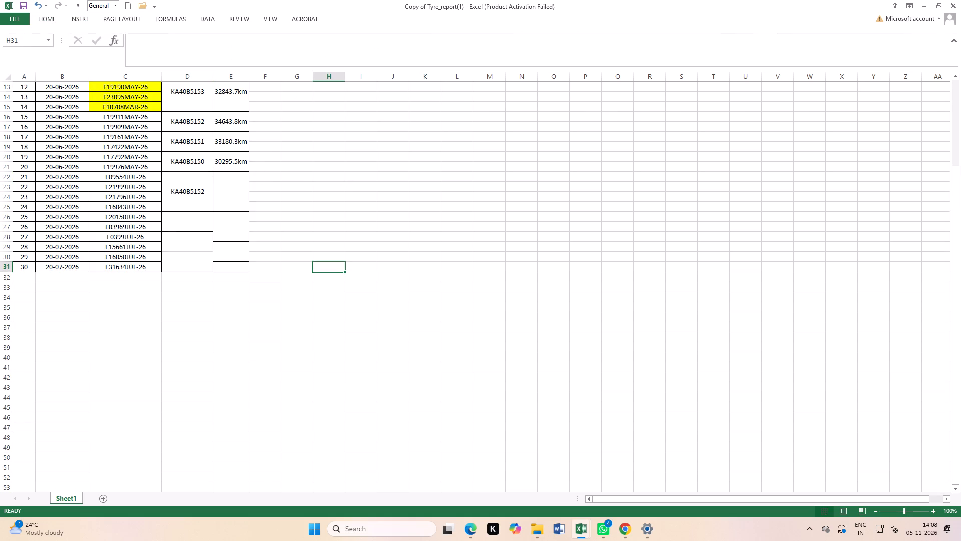
drag(183, 190, 220, 258)
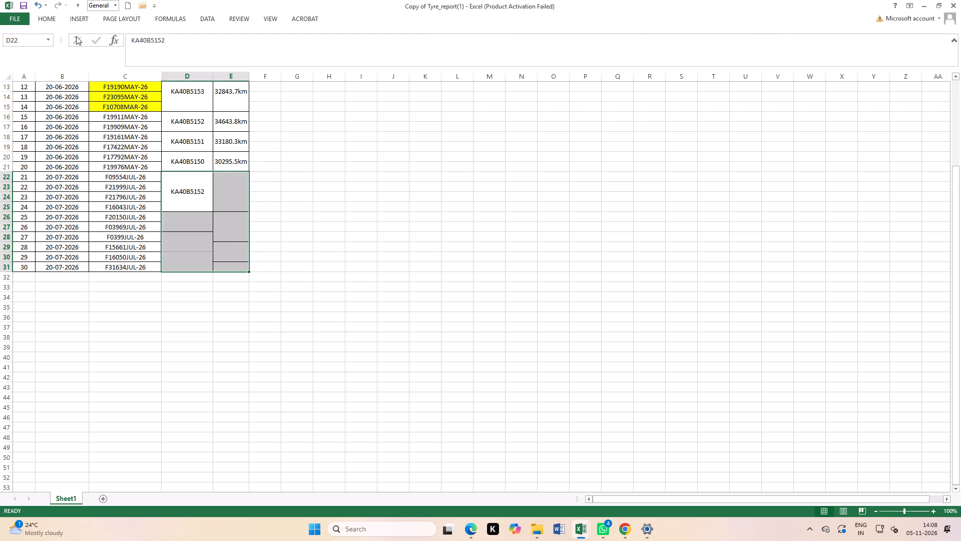
click(46, 19)
click(130, 52)
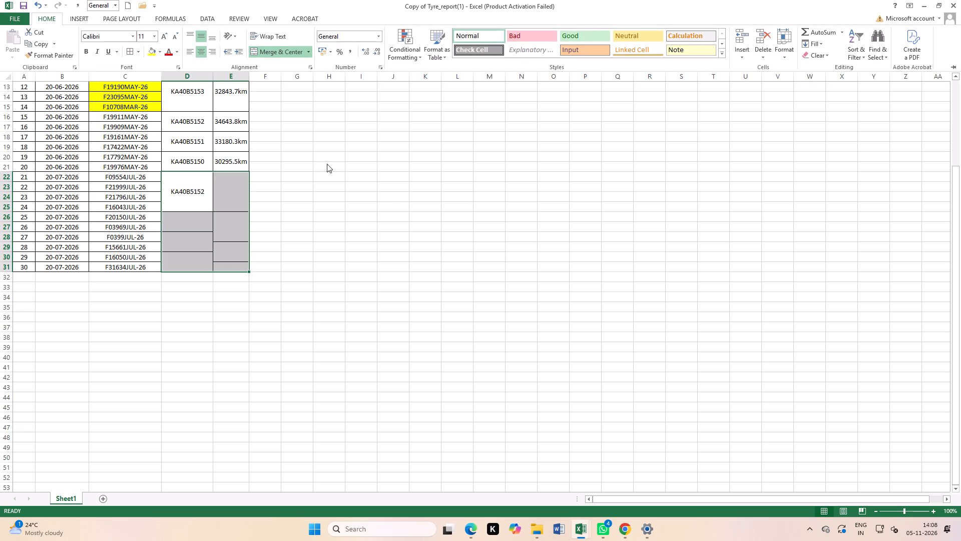
click(386, 197)
click(386, 197)
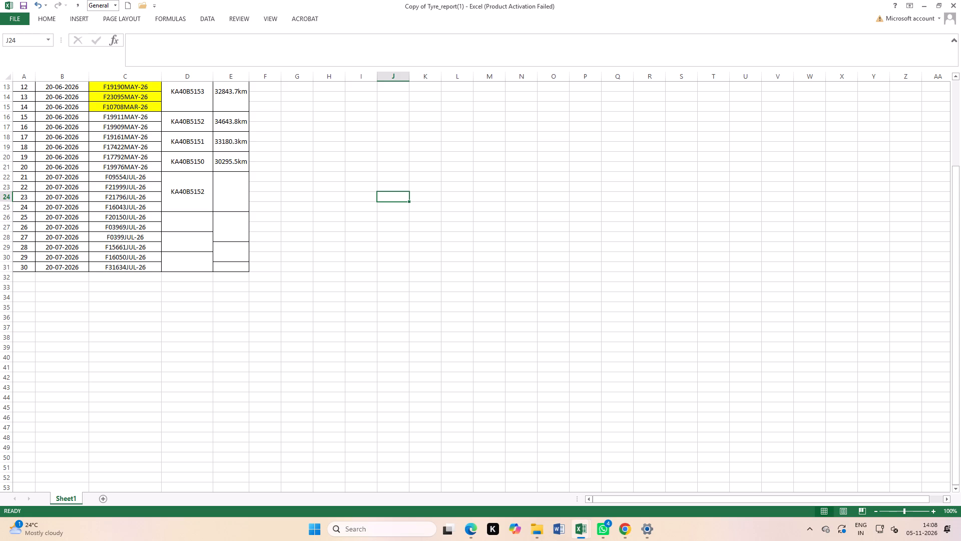
click(228, 188)
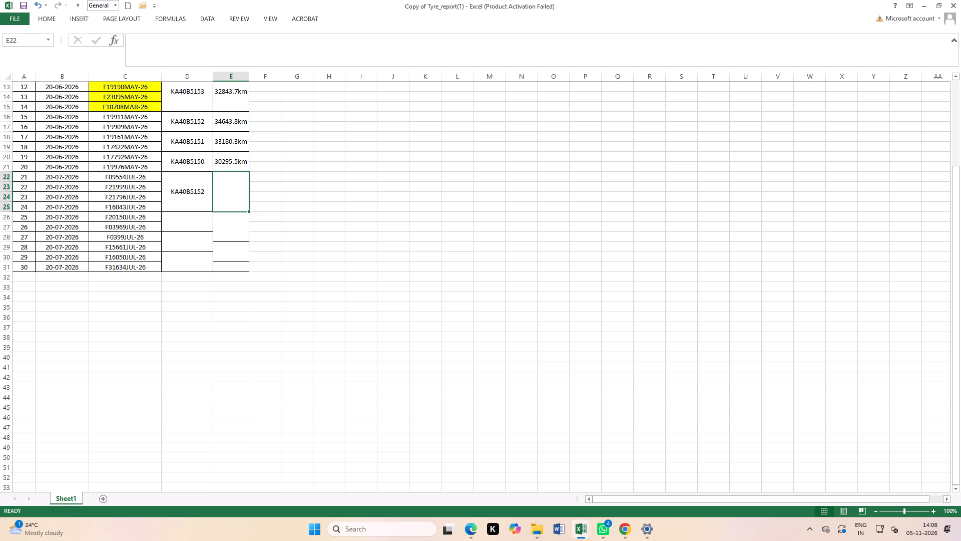
text(351)
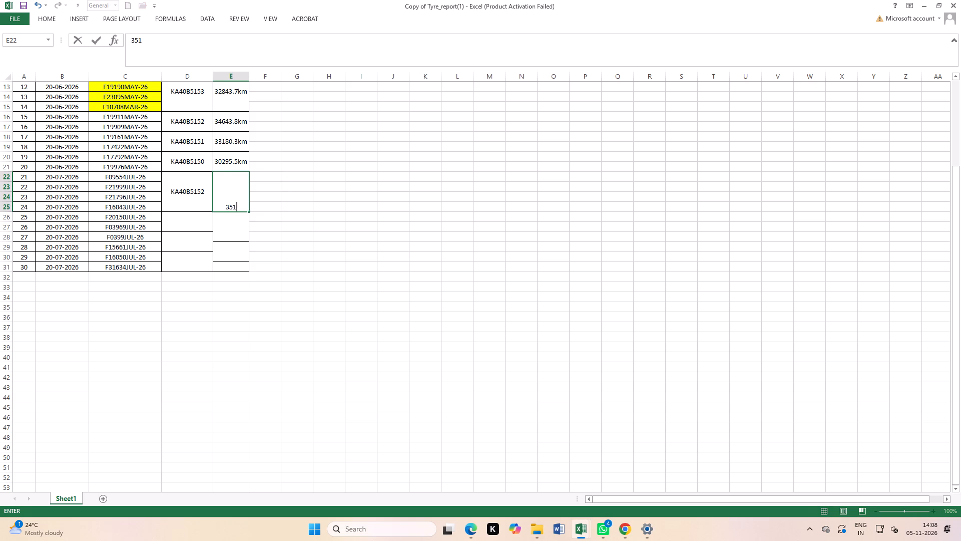
text(56.3)
key(Return)
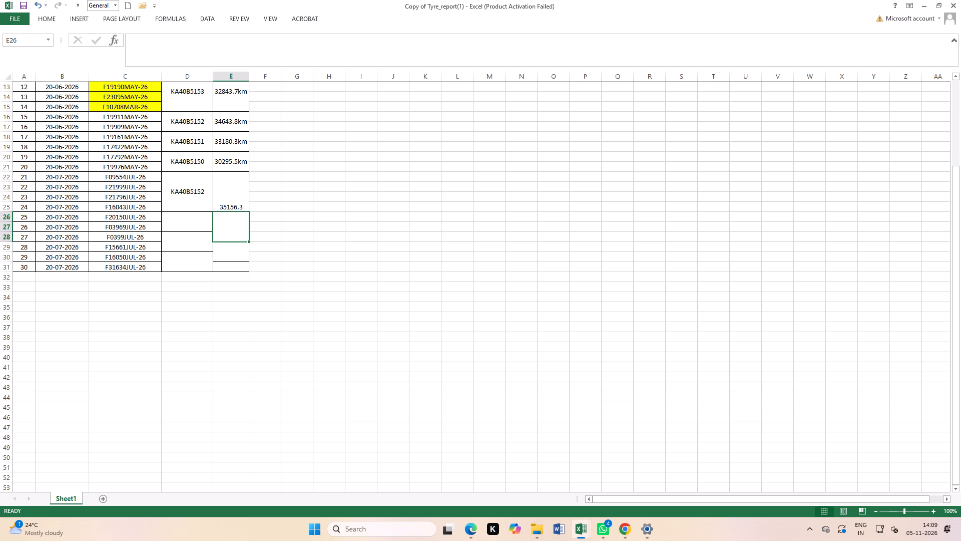
Unmerge the kilometre cells E26:E28 beside tyres F20150JUL-26 to F0399JUL-26.
click(190, 220)
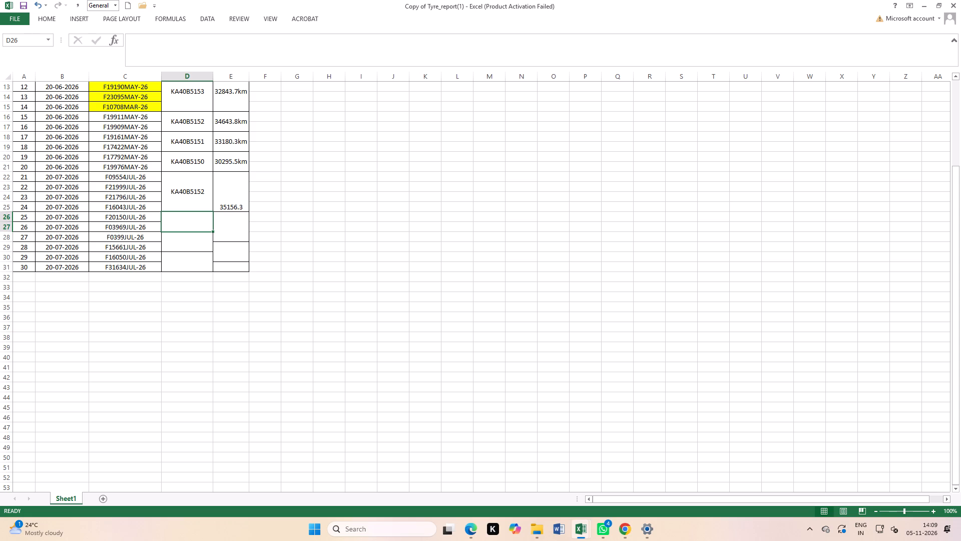
click(227, 228)
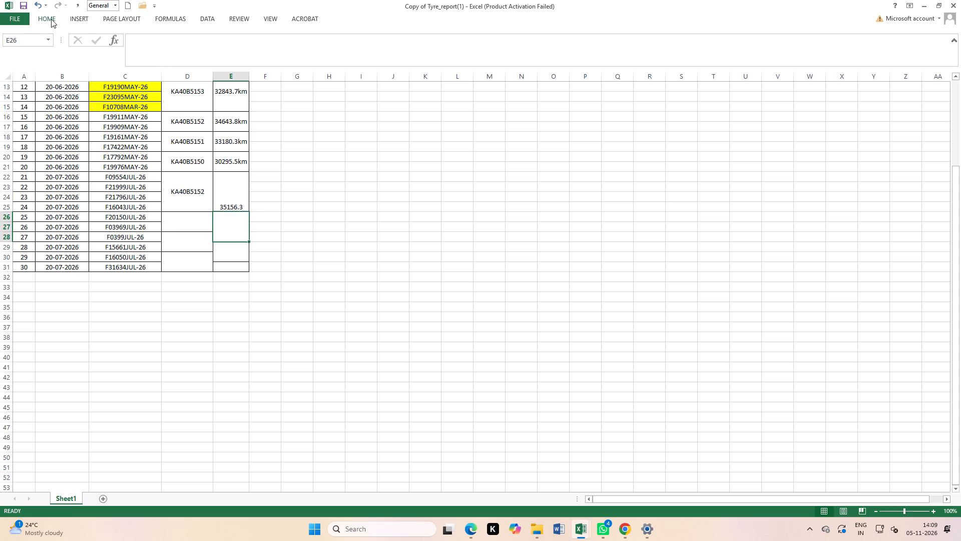
click(51, 20)
click(279, 50)
click(349, 221)
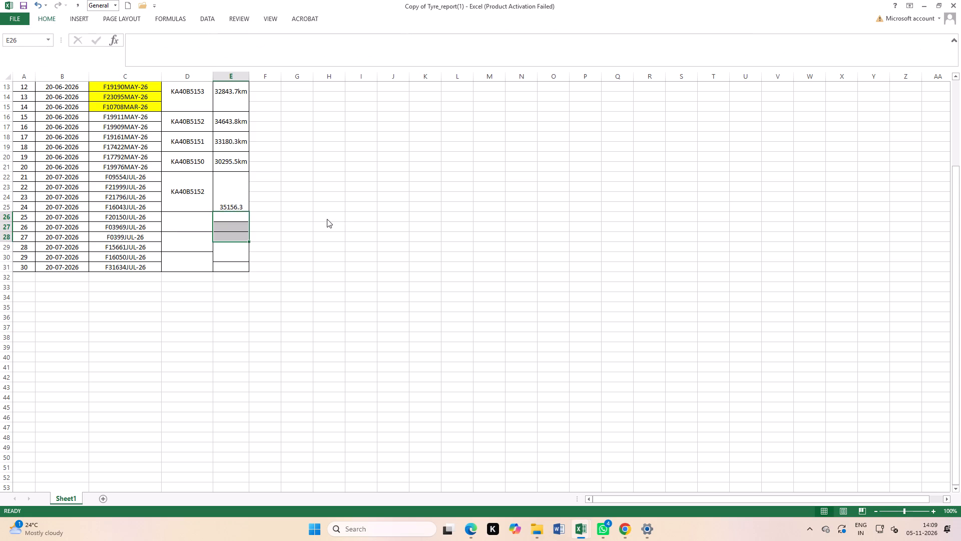
click(327, 219)
Merge and center the kilometre cells E26:E27 for tyres F20150JUL-26 and F03969JUL-26.
drag(236, 219, 236, 227)
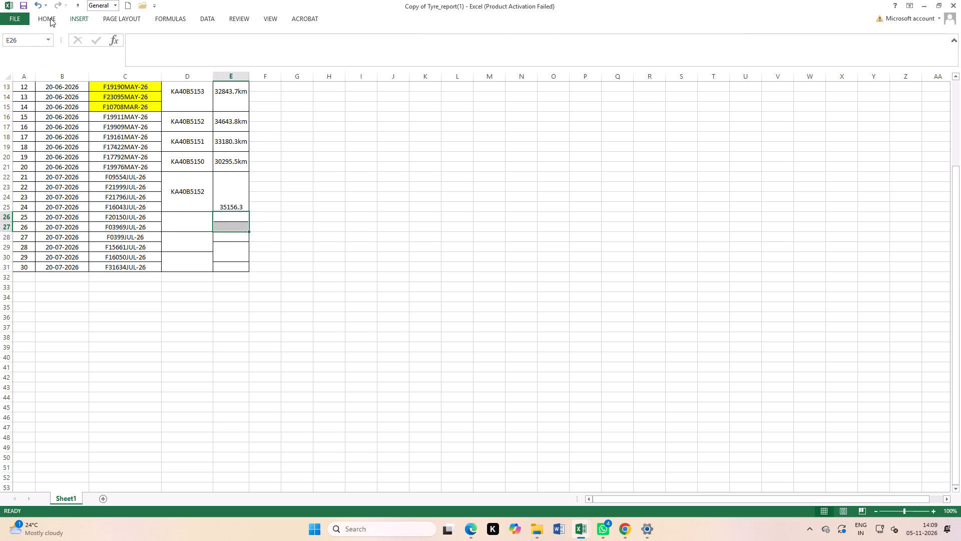
click(44, 17)
click(266, 51)
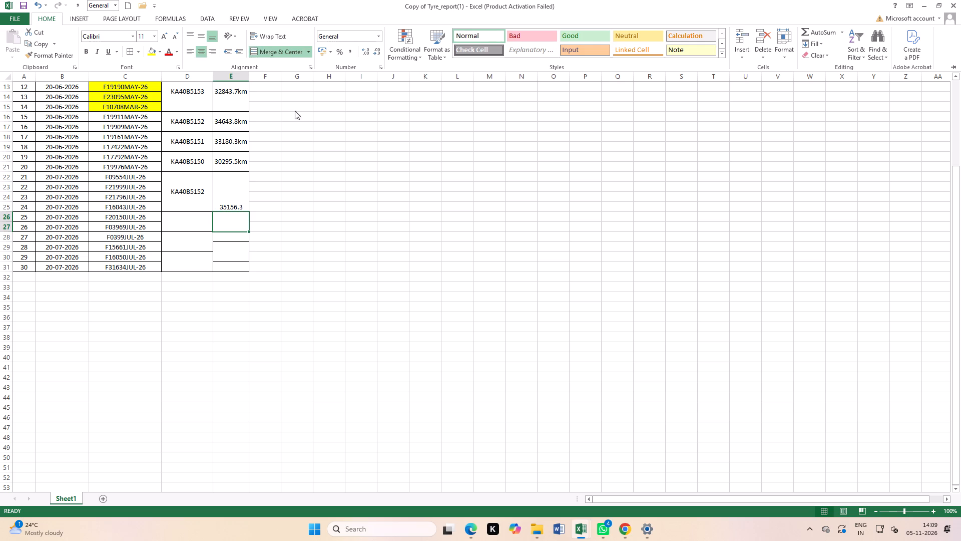
click(361, 226)
click(324, 237)
Unmerge the kilometre cells E29:E30 beside tyres F15661JUL-26 and F16050JUL-26.
click(229, 242)
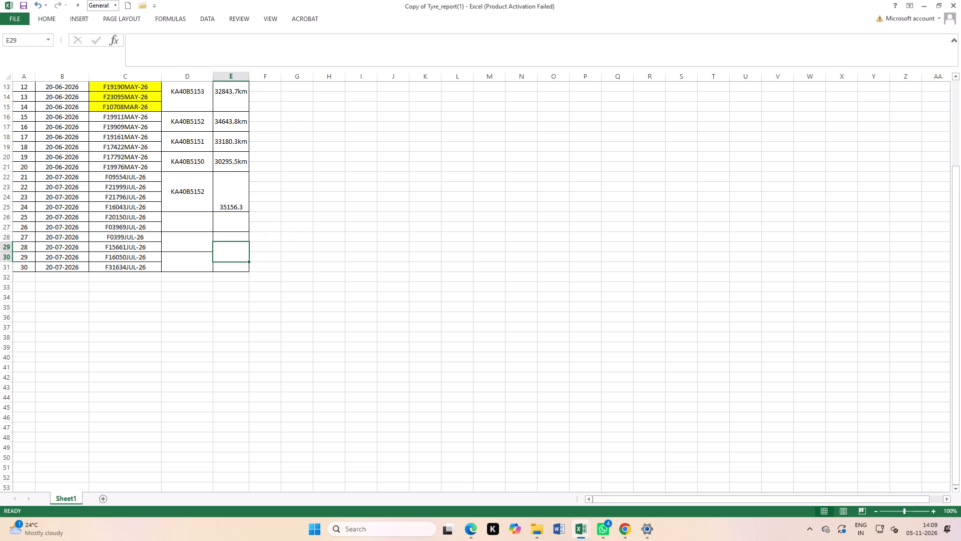
click(238, 252)
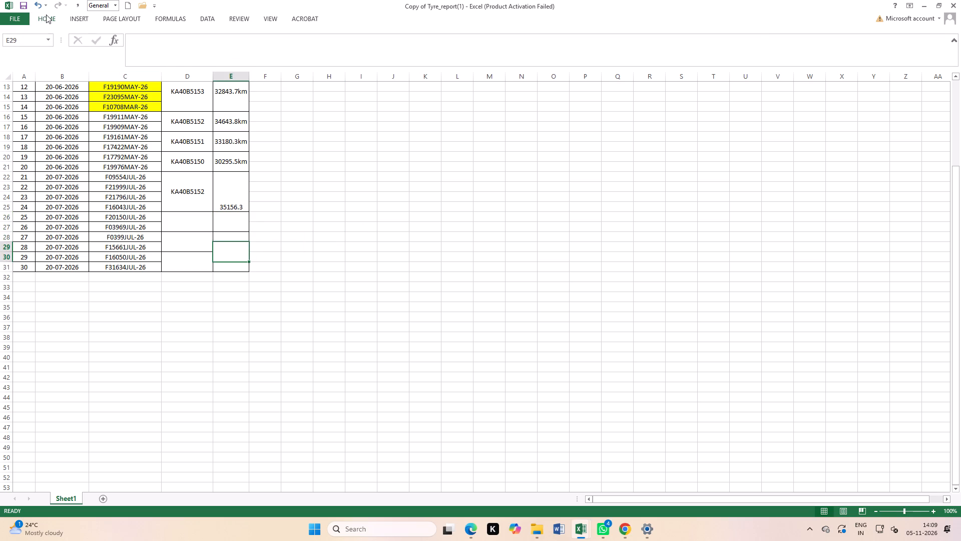
click(46, 15)
click(282, 48)
click(348, 197)
click(326, 206)
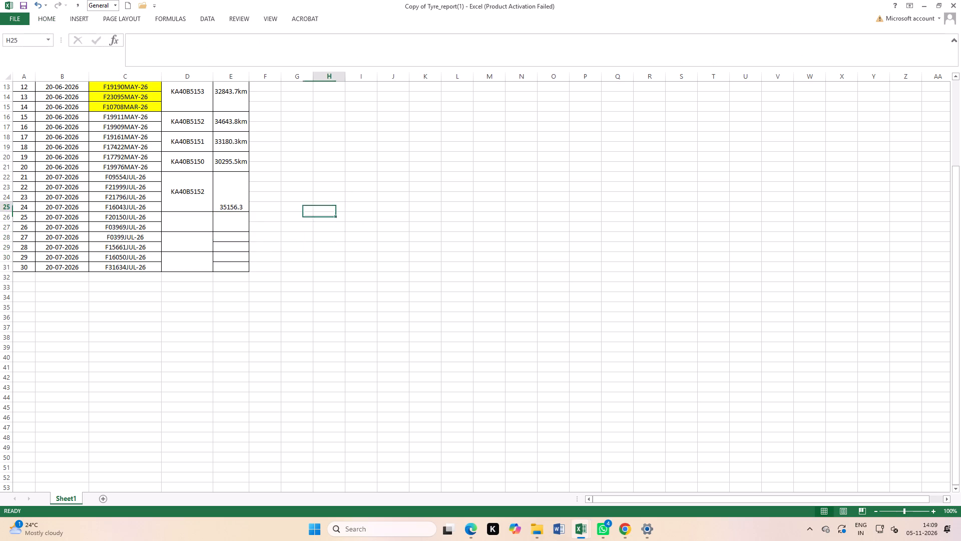
Merge and center the kilometre cells E28:E29 for tyres F0399JUL-26 and F15661JUL-26.
drag(246, 239, 246, 244)
click(46, 20)
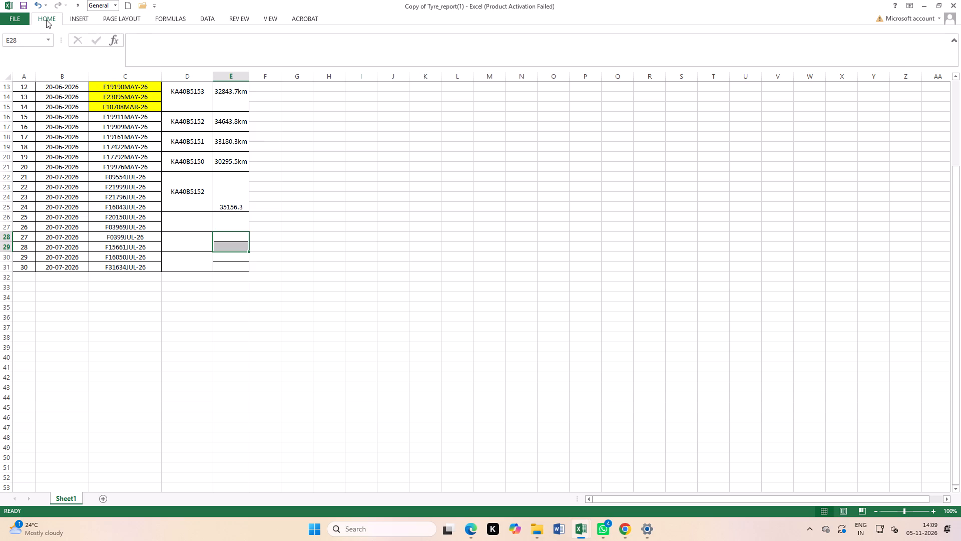
click(279, 51)
click(362, 186)
click(356, 185)
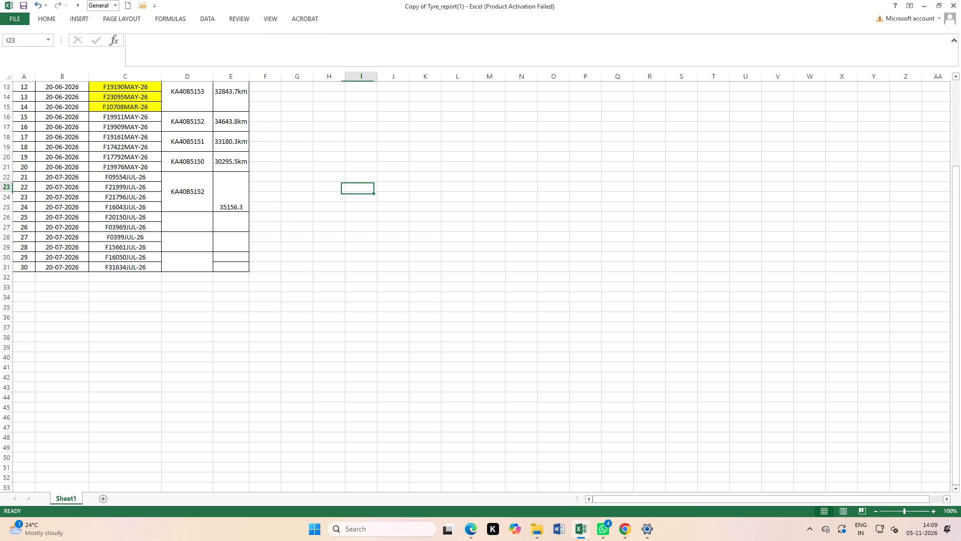
click(201, 223)
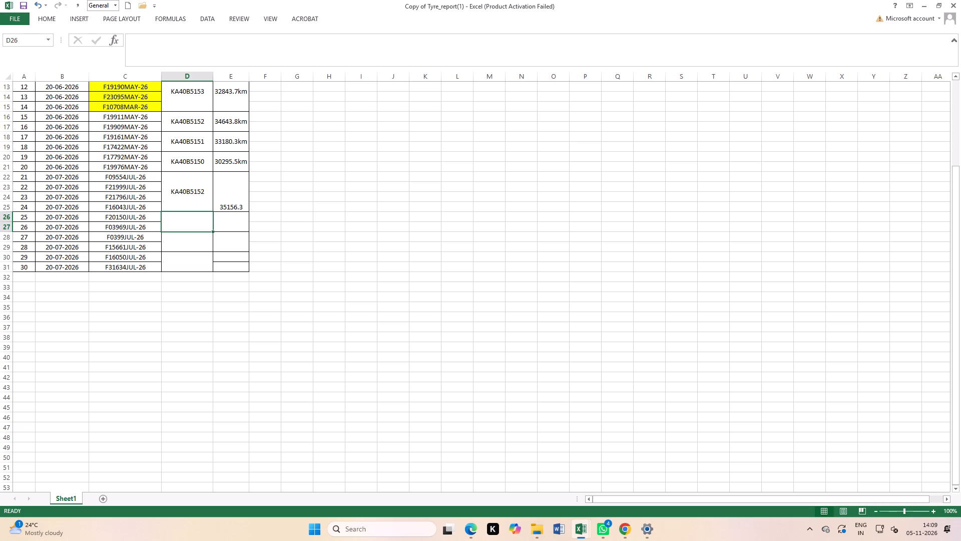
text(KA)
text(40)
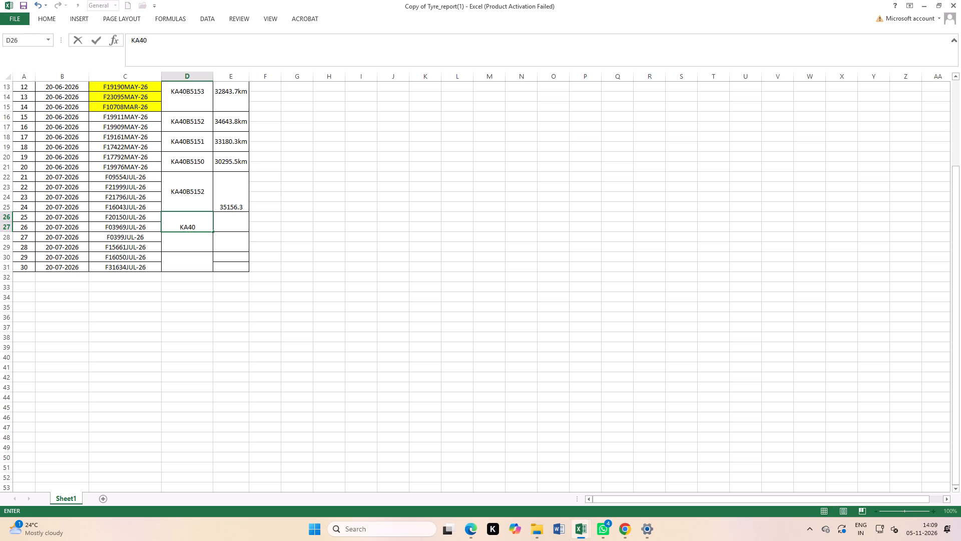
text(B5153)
click(237, 224)
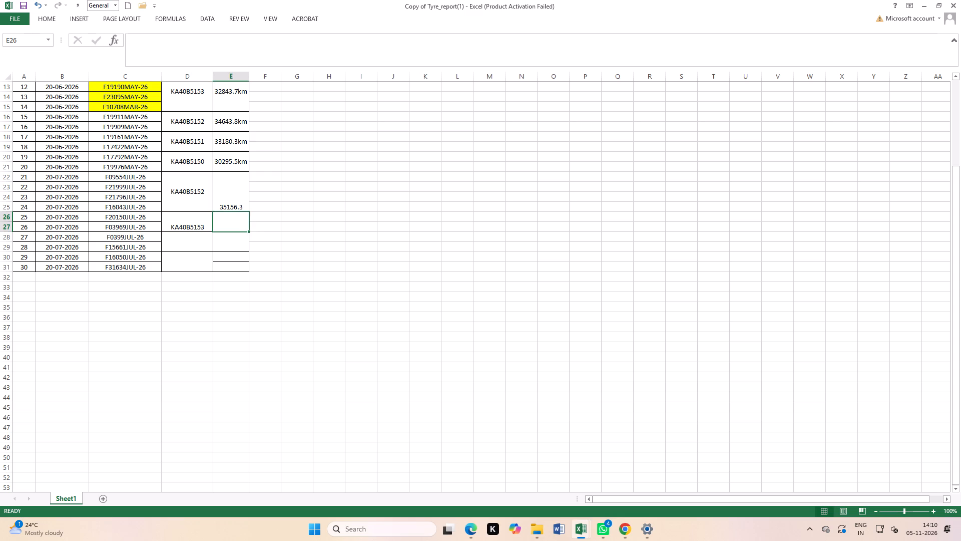
click(204, 244)
click(203, 226)
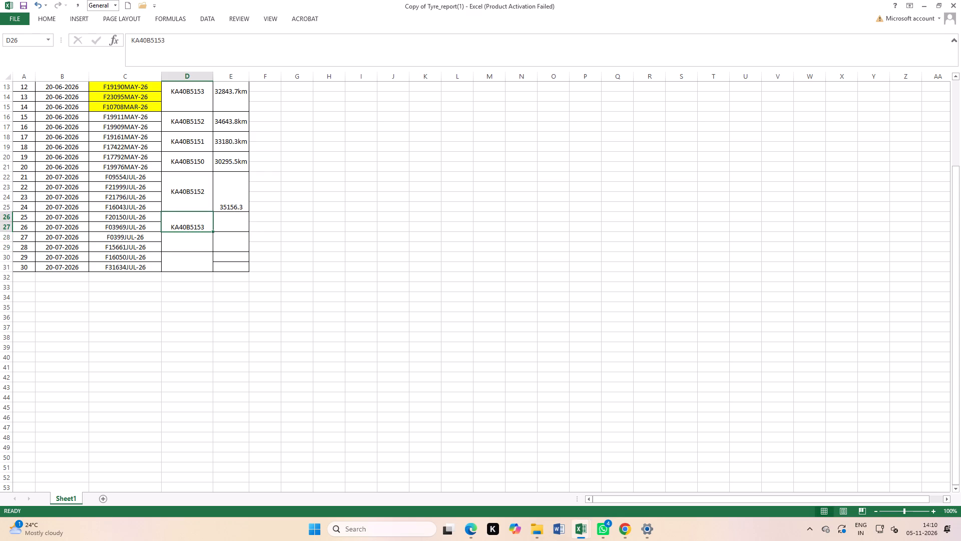
key(ctrl+d)
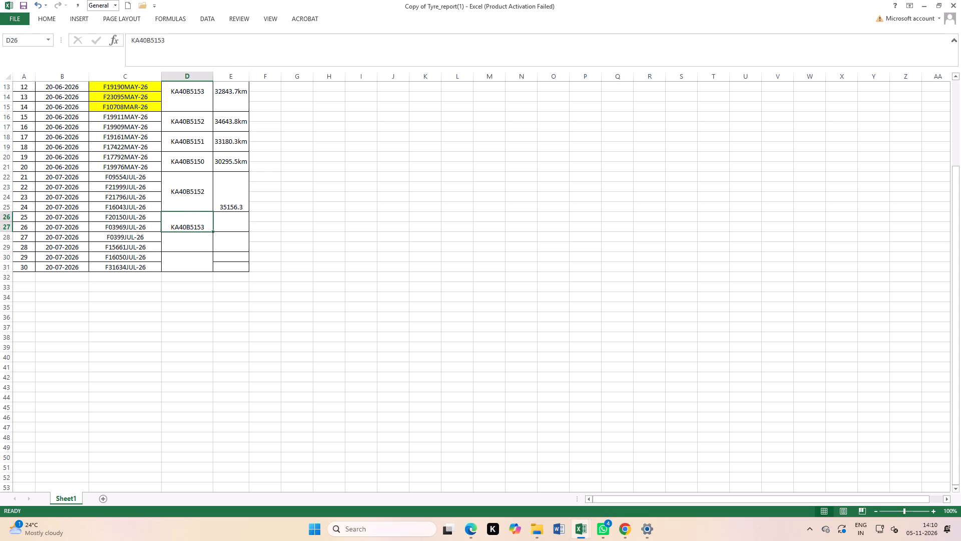
key(ctrl+c)
click(198, 235)
key(ctrl+v)
click(188, 261)
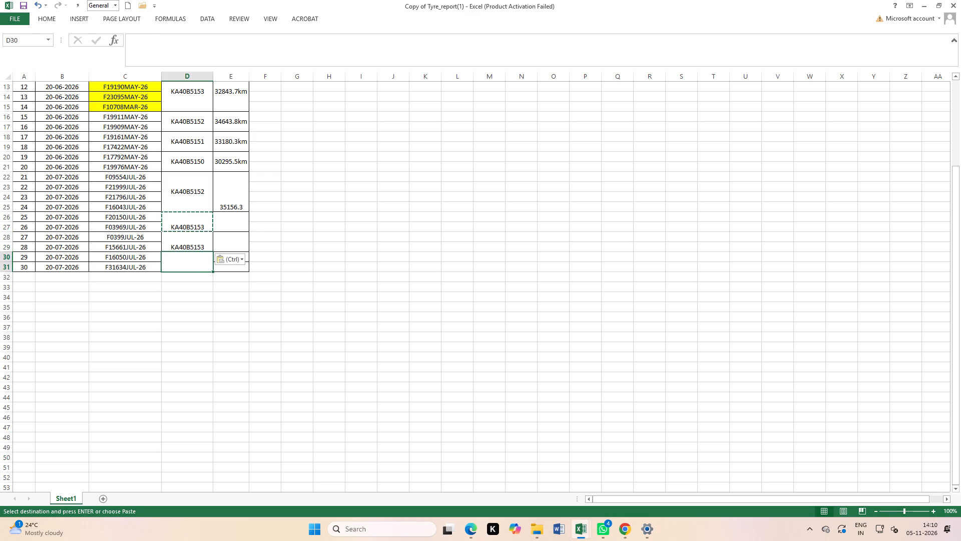
key(ctrl+v)
double_click(203, 246)
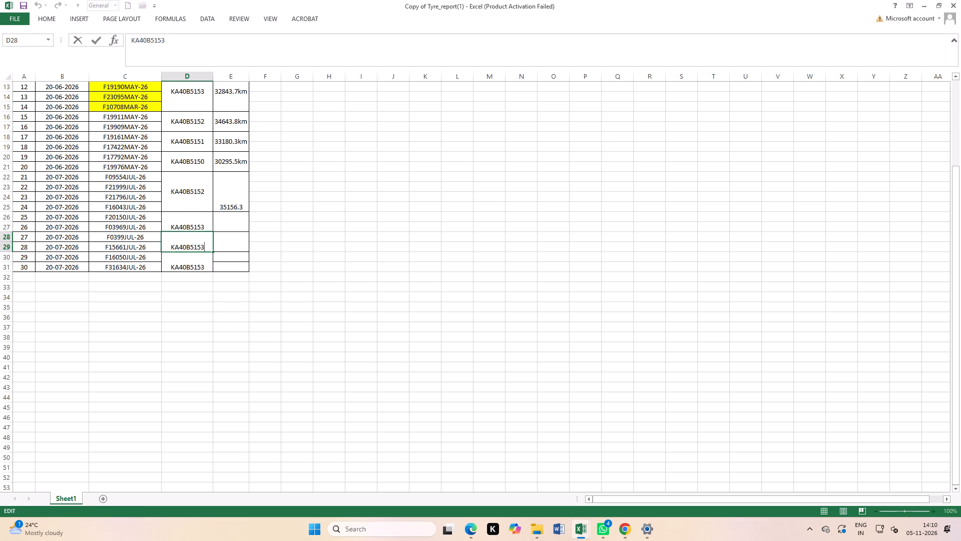
key(BackSpace)
key(1)
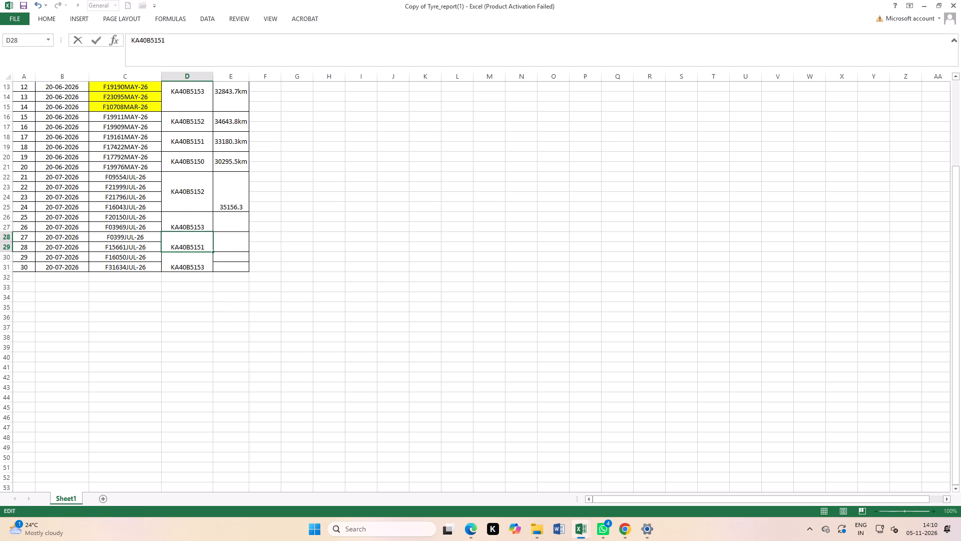
double_click(206, 265)
key(BackSpace)
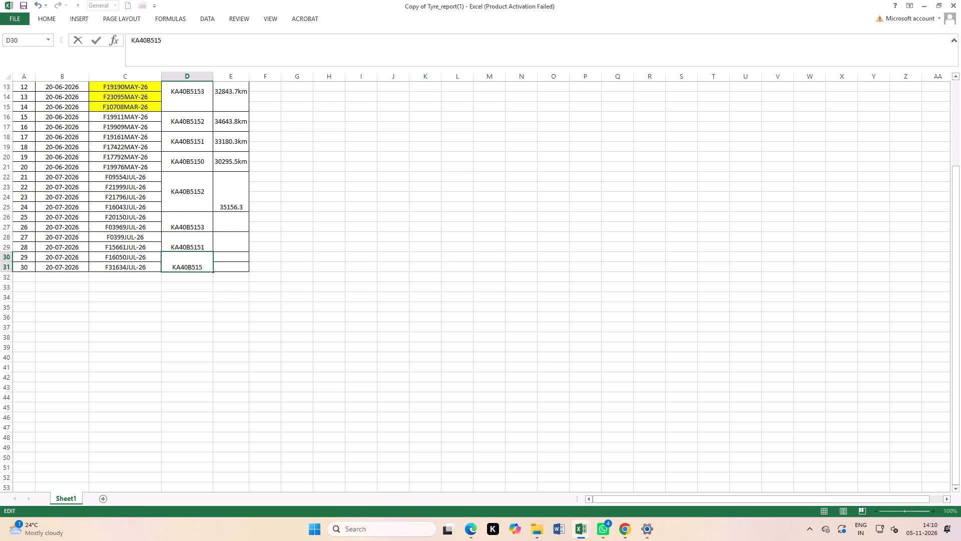
key(0)
click(293, 281)
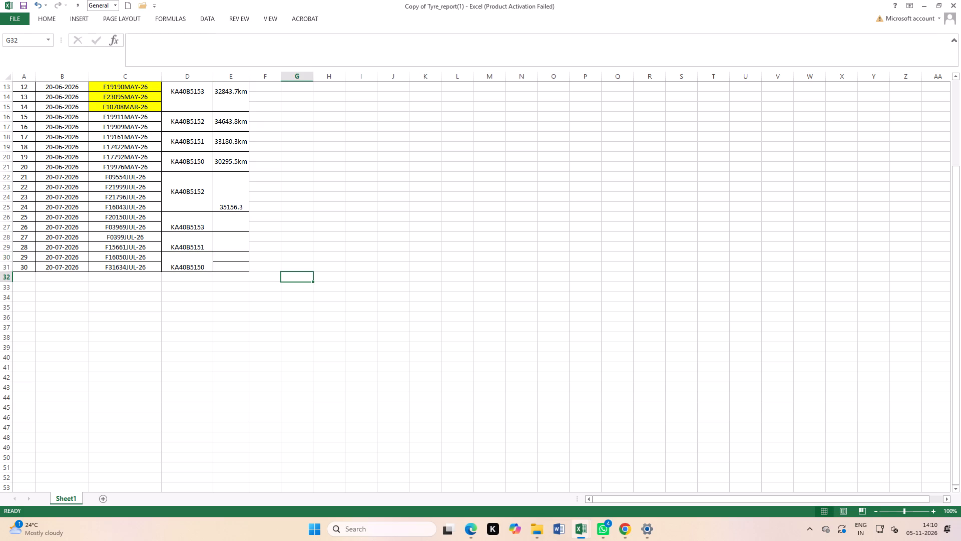
Merge and center the kilometre cells E30:E31 for tyres F16050JUL-26 and F31634JUL-26.
drag(230, 258, 233, 263)
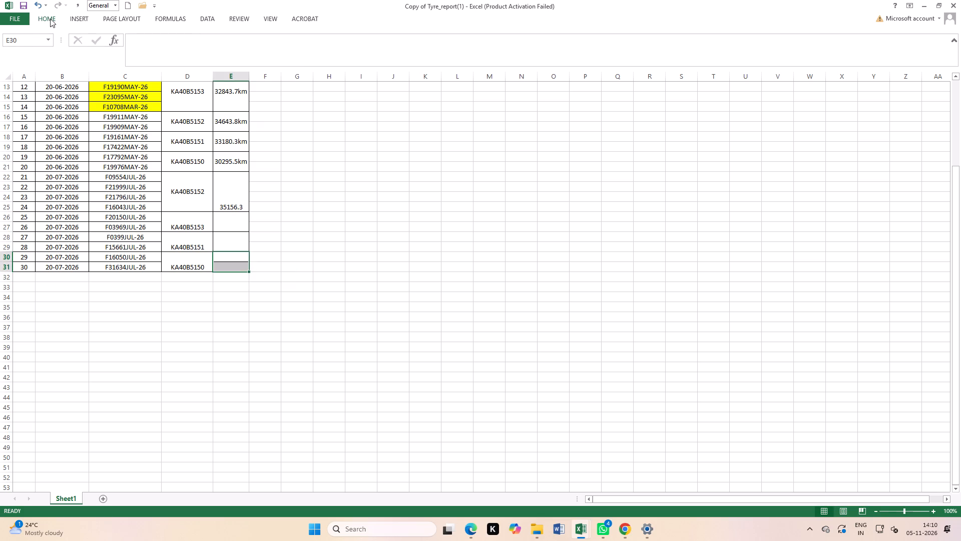
click(50, 19)
click(273, 54)
click(404, 210)
click(411, 211)
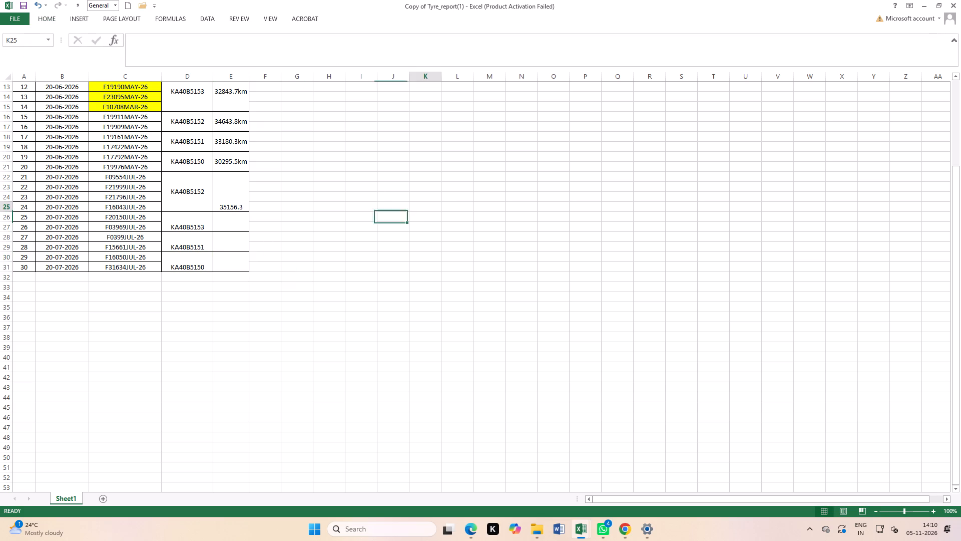
Middle-align the vehicle number and kilometre cells D22:E31 of the 20-07-2026 entries vertically.
click(222, 227)
drag(224, 188, 233, 251)
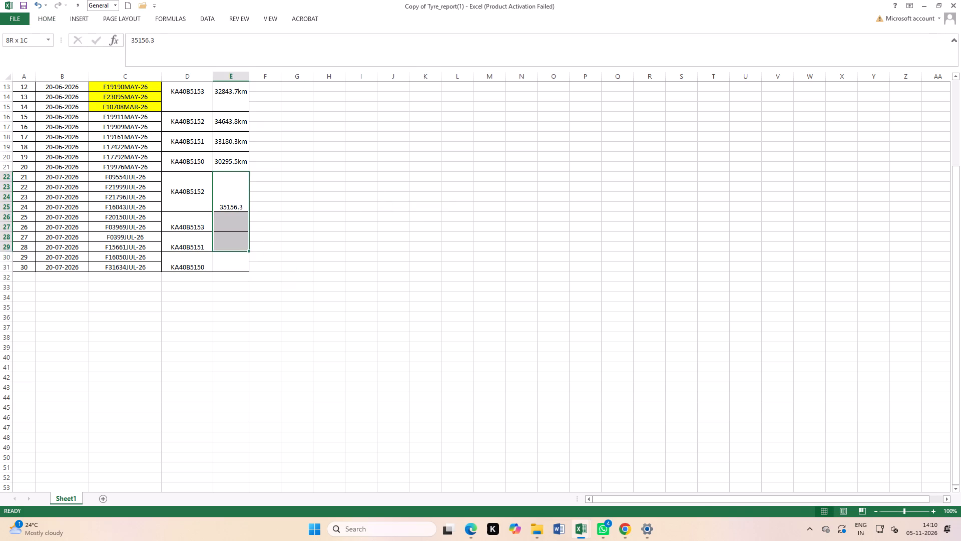
drag(233, 251, 204, 262)
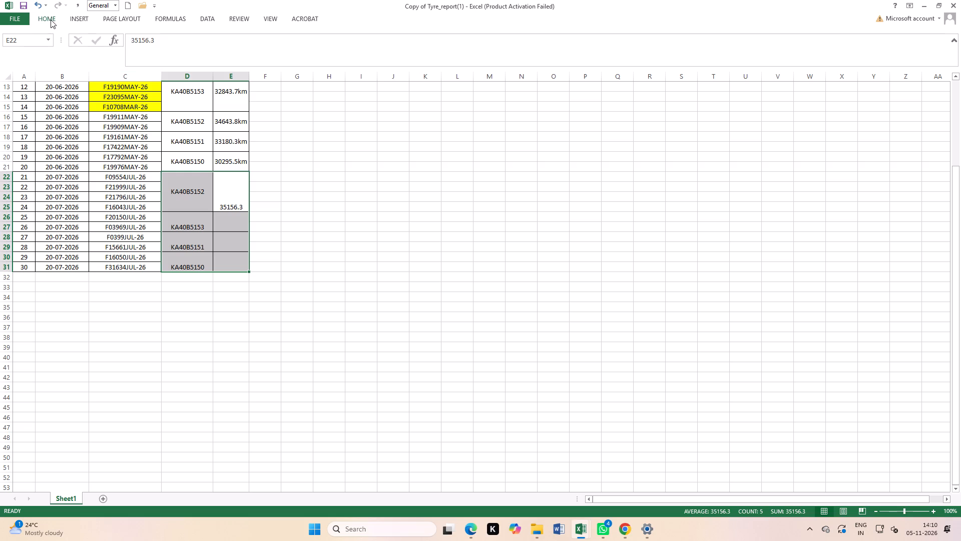
click(51, 20)
double_click(202, 52)
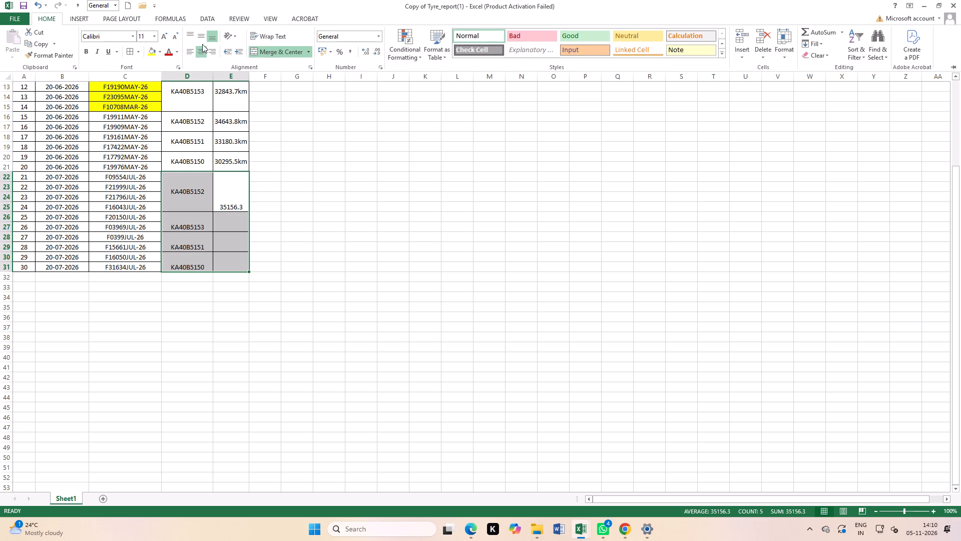
click(204, 38)
click(356, 187)
click(301, 243)
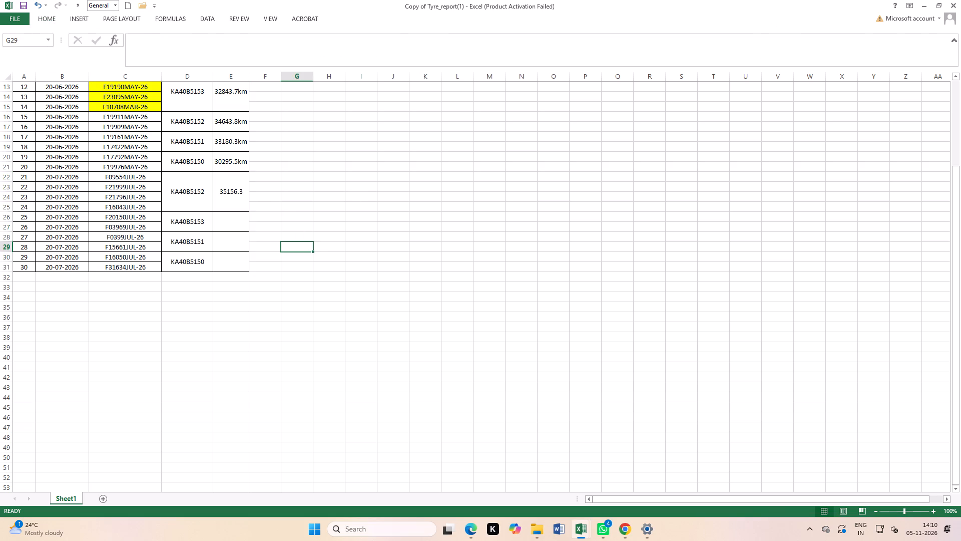
double_click(242, 190)
text(KM)
click(376, 205)
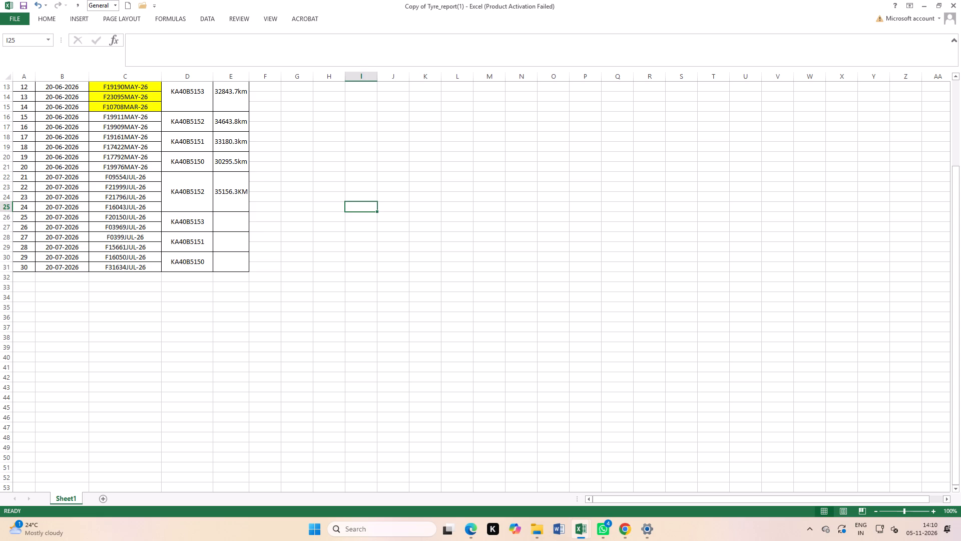
click(231, 224)
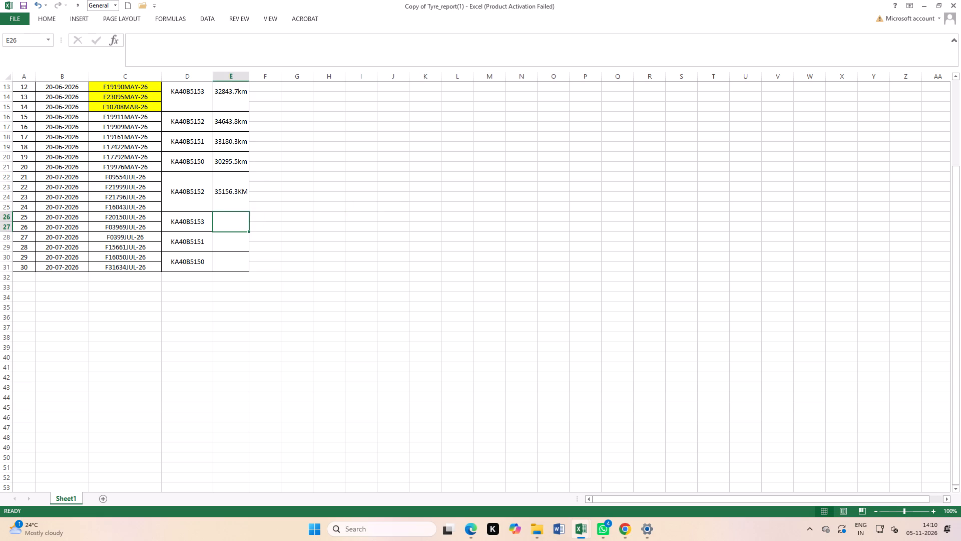
click(236, 243)
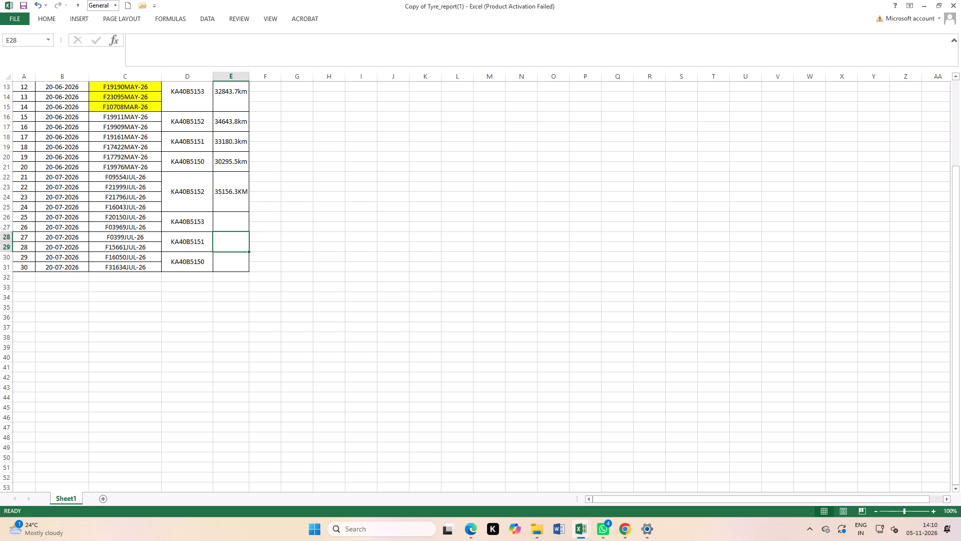
click(231, 264)
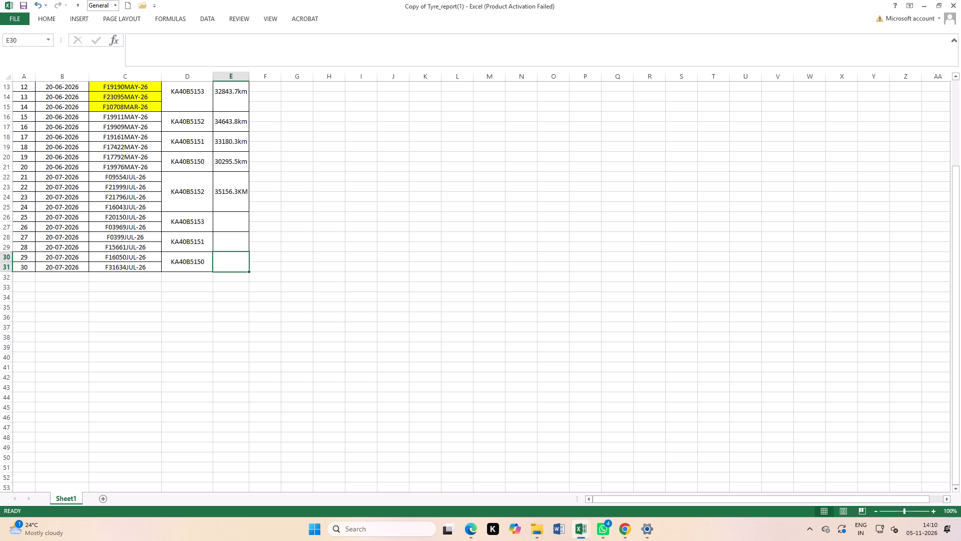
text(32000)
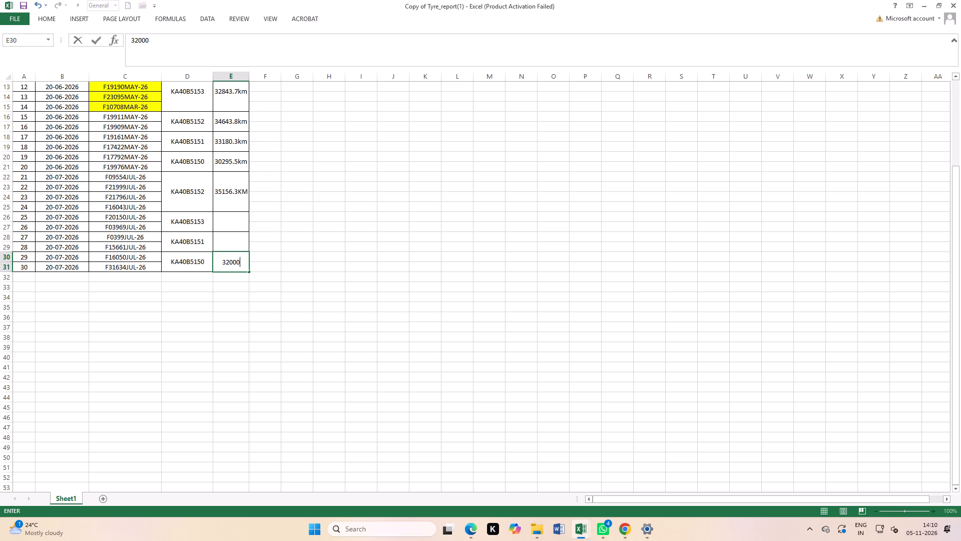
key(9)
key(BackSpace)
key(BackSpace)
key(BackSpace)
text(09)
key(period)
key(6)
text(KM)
click(234, 237)
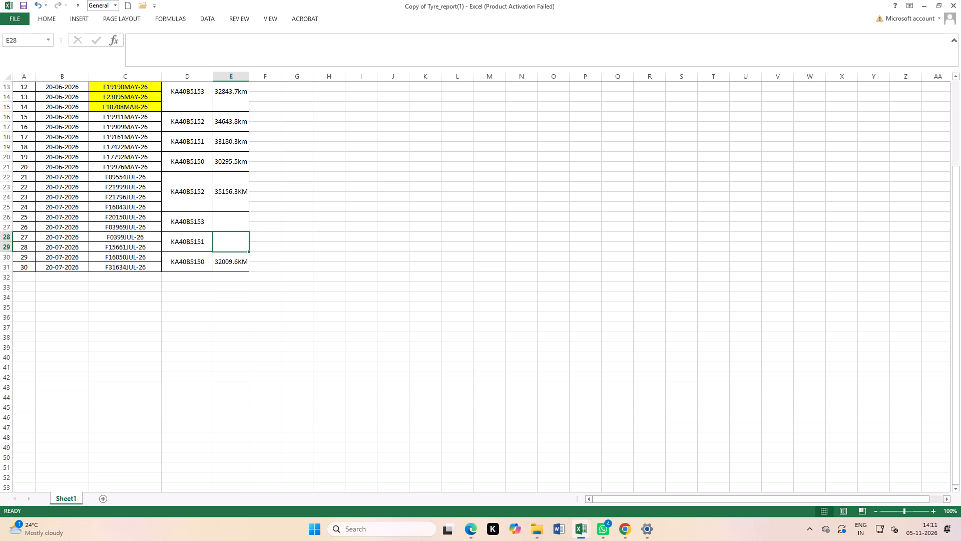
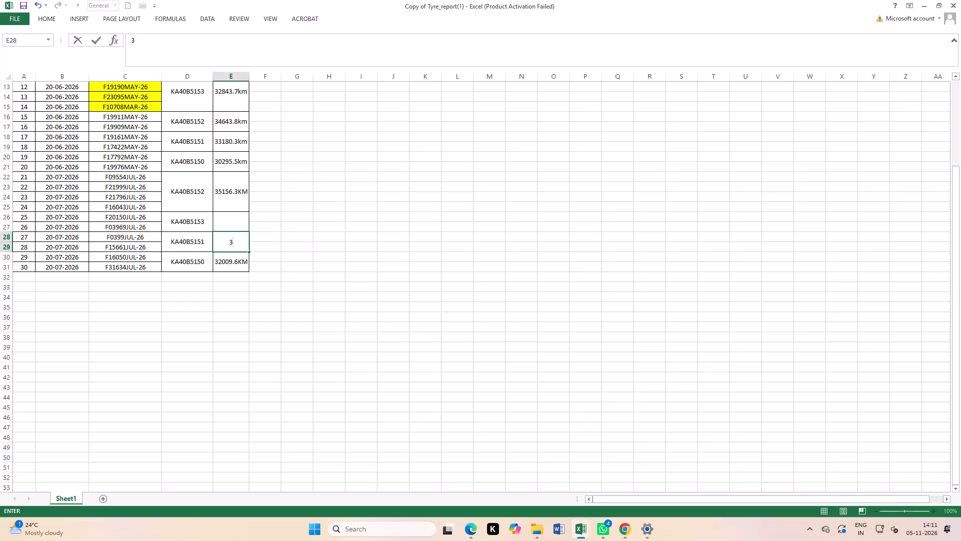
key(0)
text(27)
text(.3)
text(KM)
key(Return)
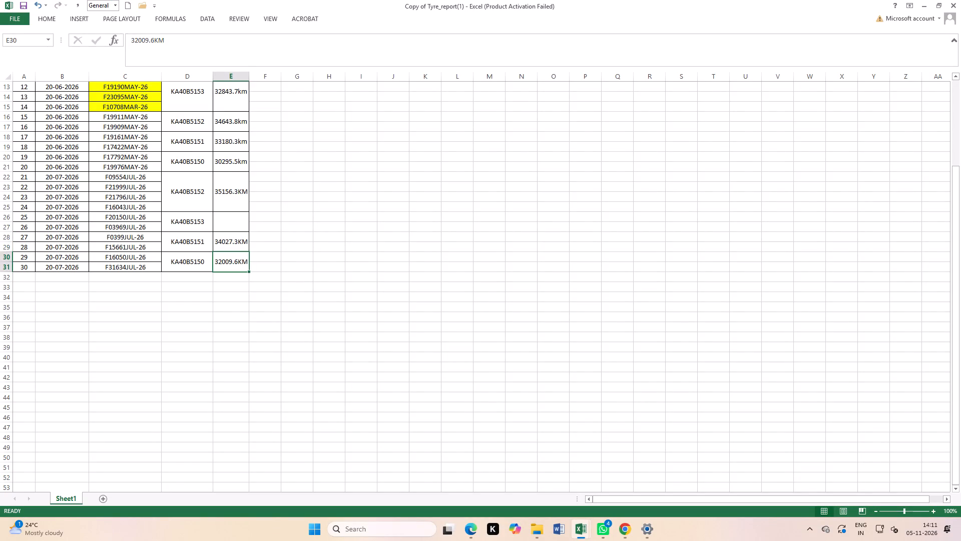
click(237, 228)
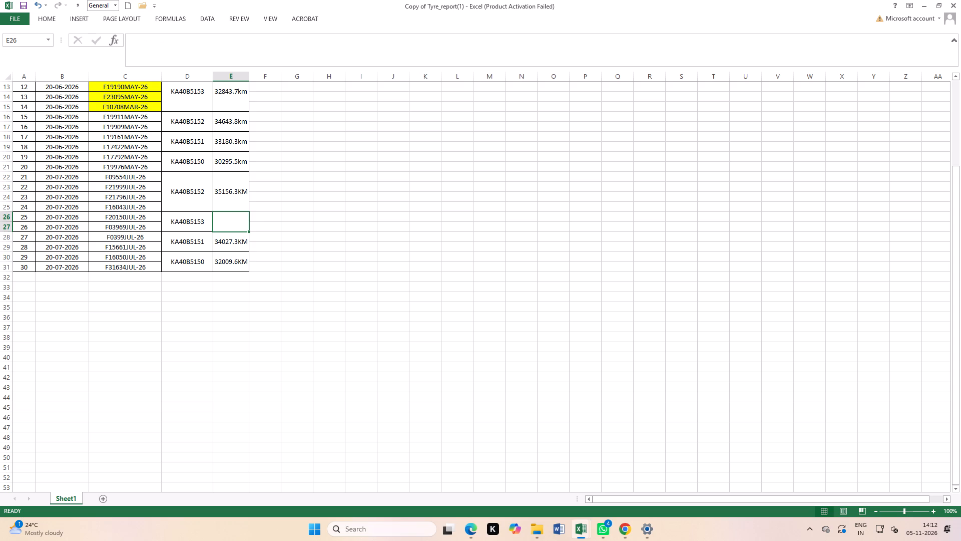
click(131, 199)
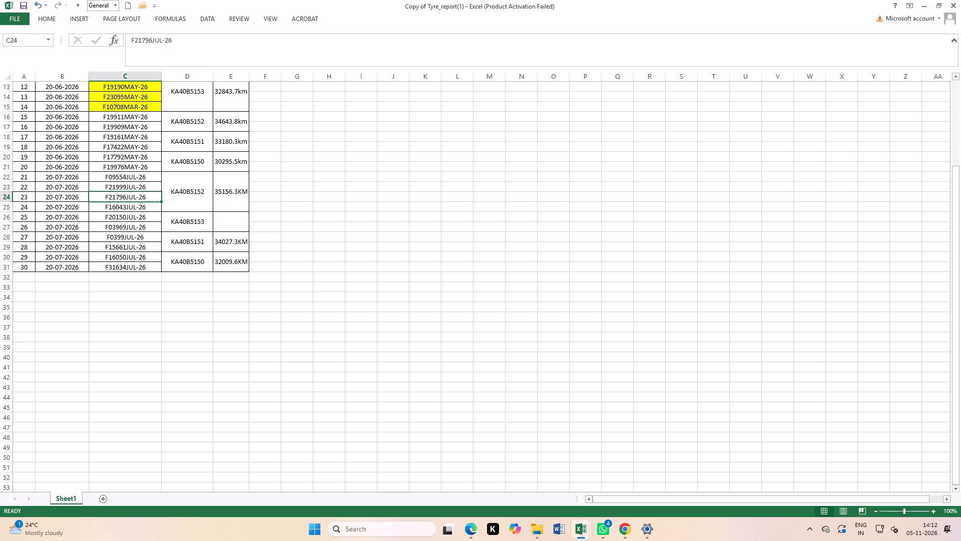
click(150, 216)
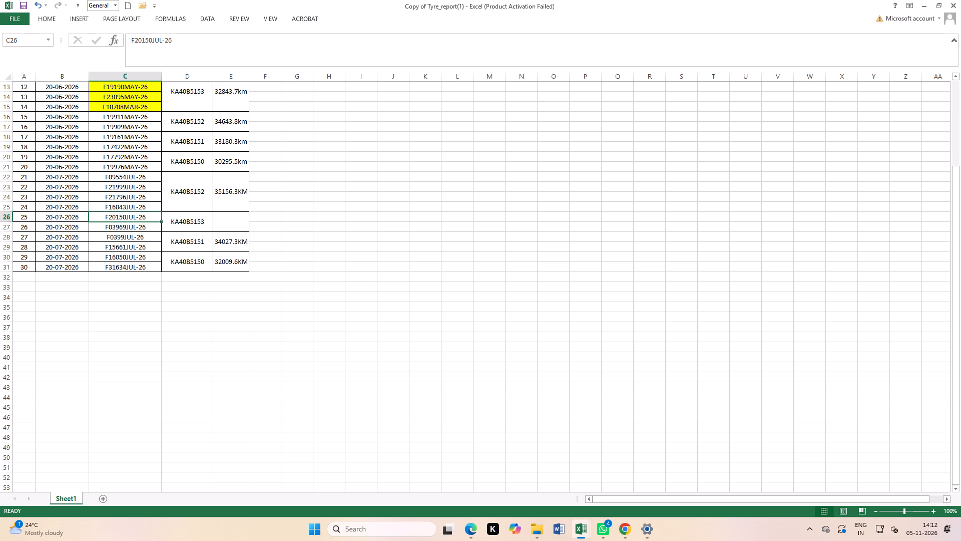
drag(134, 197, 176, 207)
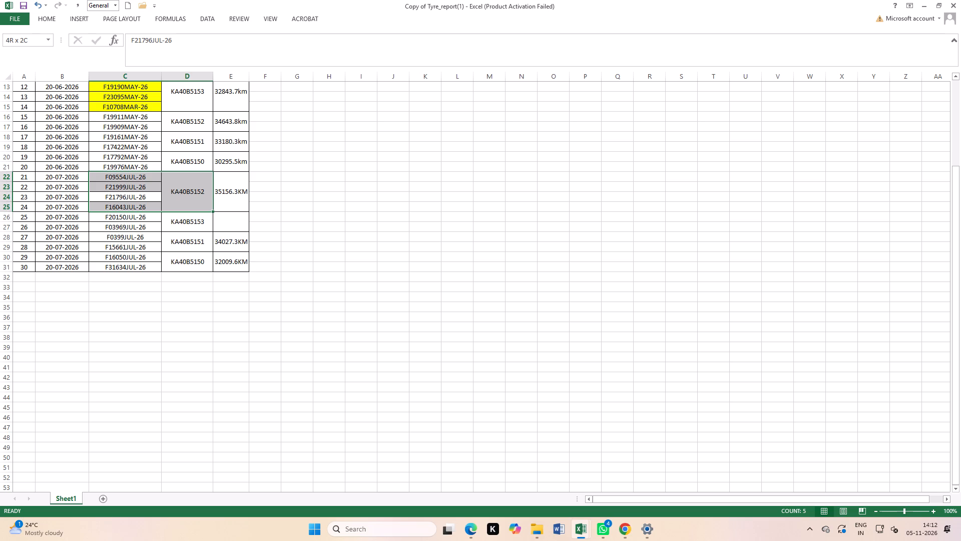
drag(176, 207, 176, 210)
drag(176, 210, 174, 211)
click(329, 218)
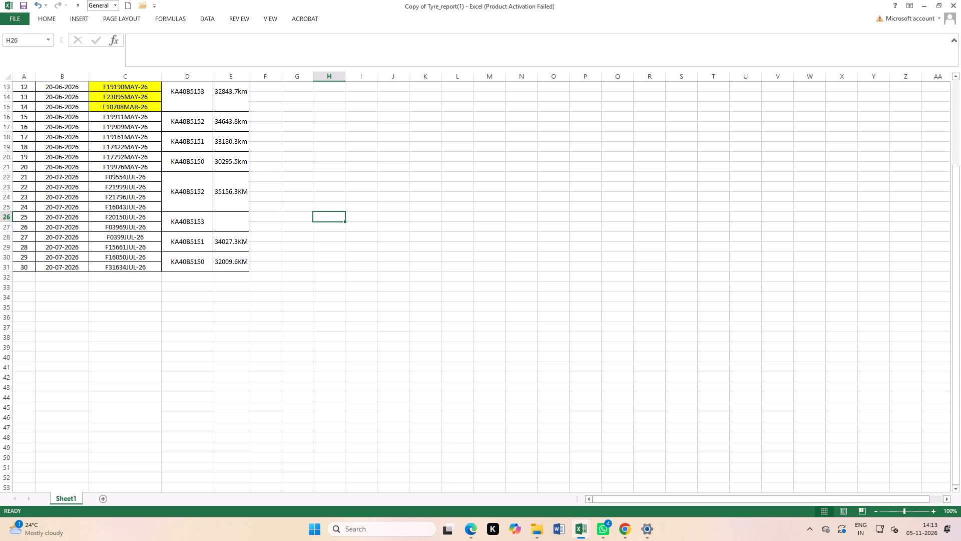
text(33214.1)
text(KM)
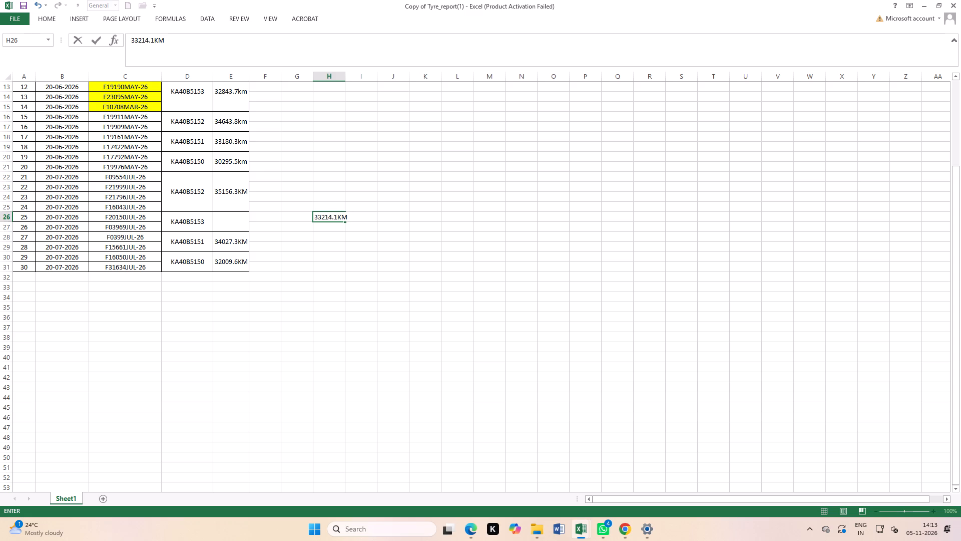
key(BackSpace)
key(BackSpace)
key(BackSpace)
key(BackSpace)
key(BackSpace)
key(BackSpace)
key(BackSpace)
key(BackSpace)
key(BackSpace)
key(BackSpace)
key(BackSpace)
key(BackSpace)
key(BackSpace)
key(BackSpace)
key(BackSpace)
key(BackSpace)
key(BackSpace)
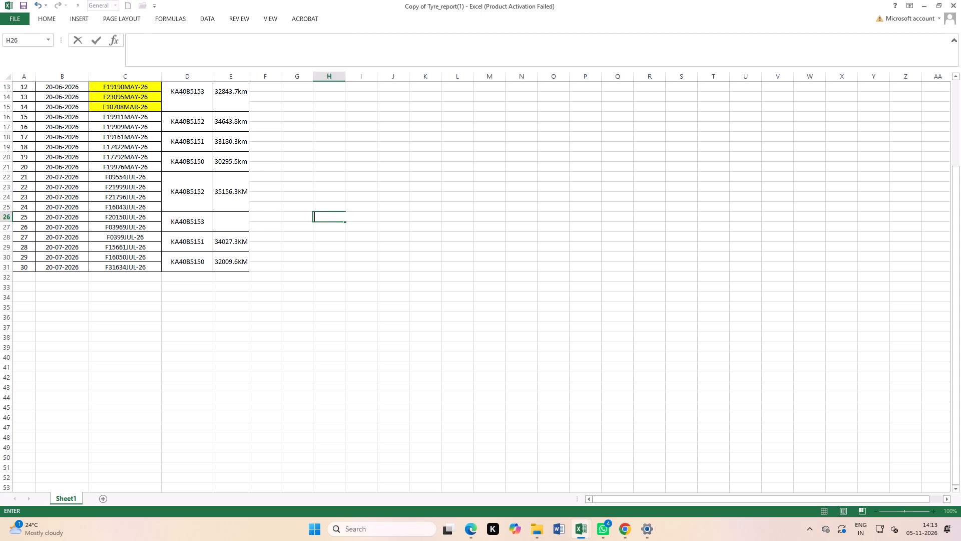
click(237, 220)
text(33214.1KM)
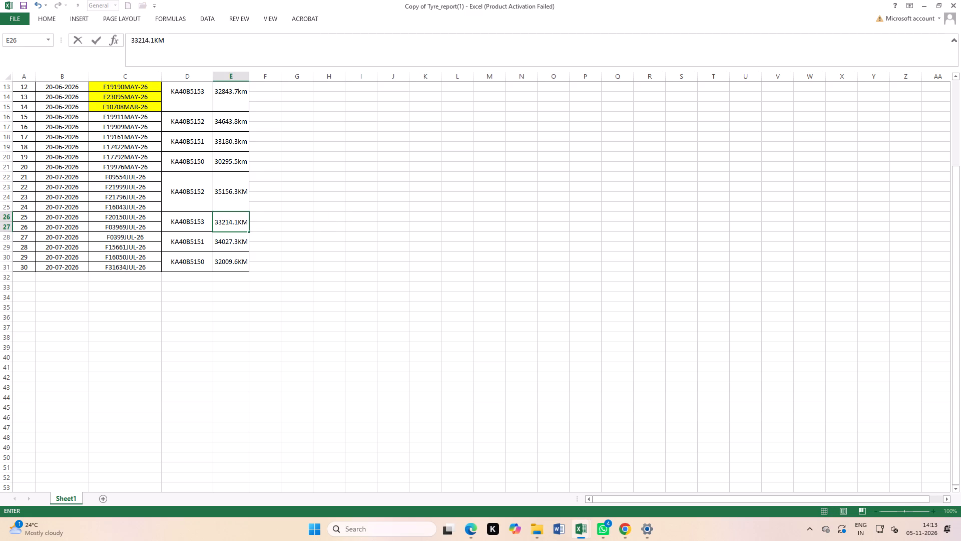
click(392, 213)
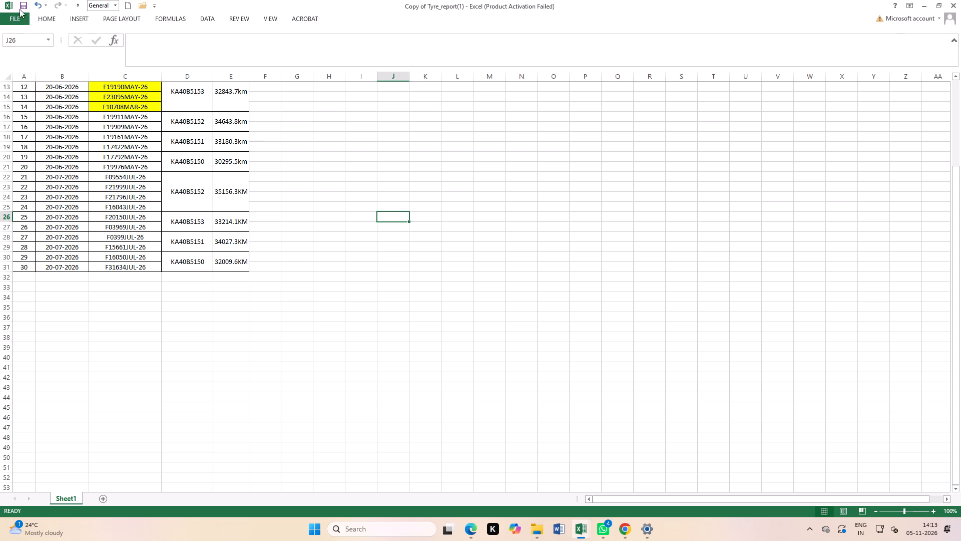
Save the workbook.
double_click(22, 0)
scroll(188, 165, up, 4)
drag(136, 194, 136, 213)
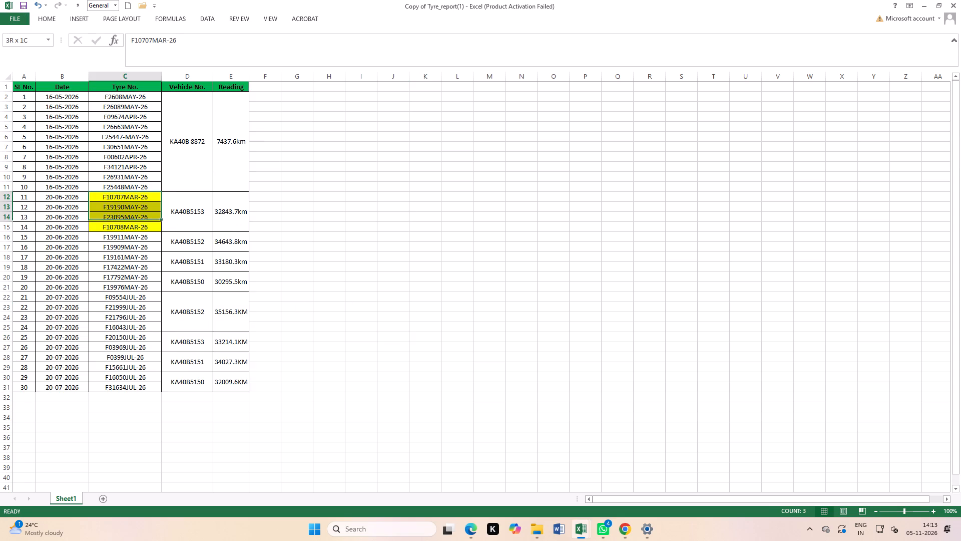
drag(136, 213, 140, 223)
click(45, 18)
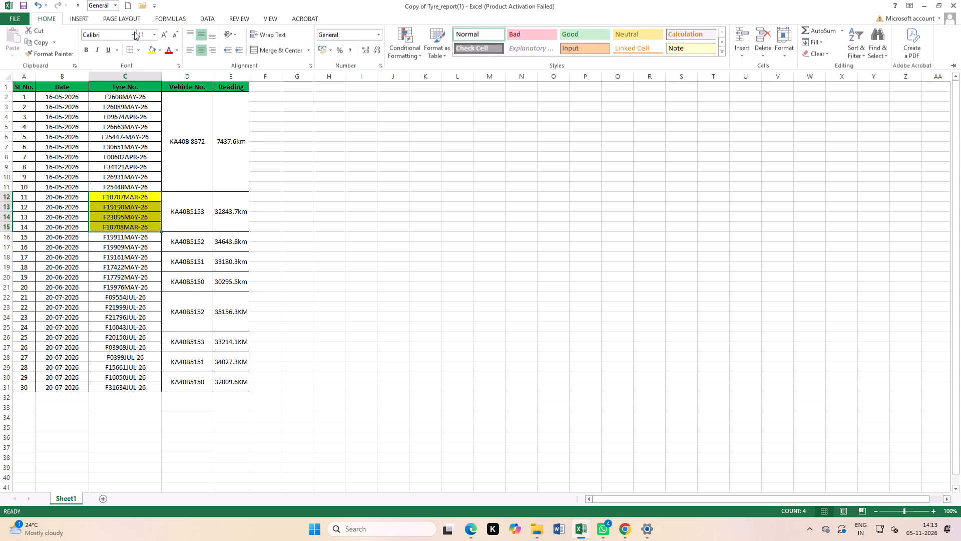
click(159, 48)
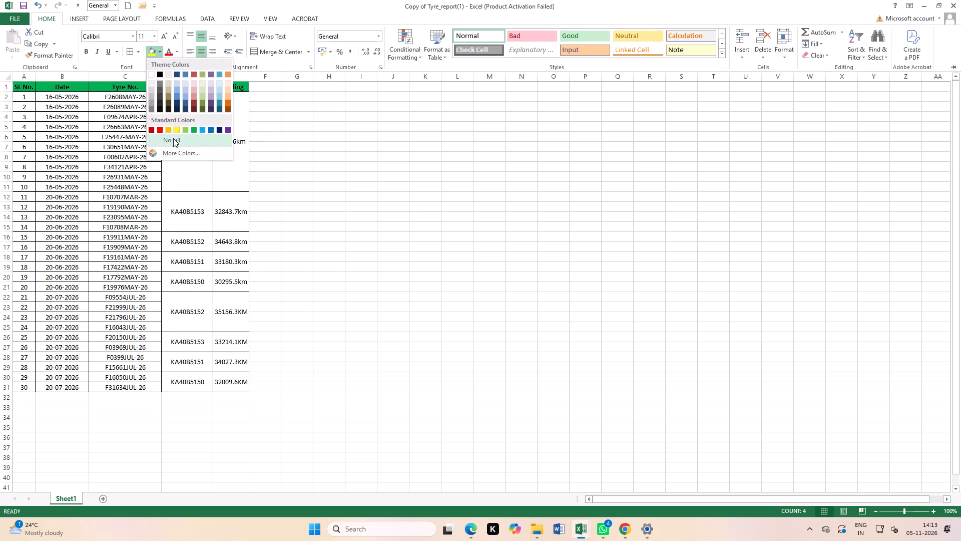
click(173, 138)
click(483, 264)
Extend the serial number series below 30 in column A with 31 to 42, down to row 43.
scroll(369, 321, down, 4)
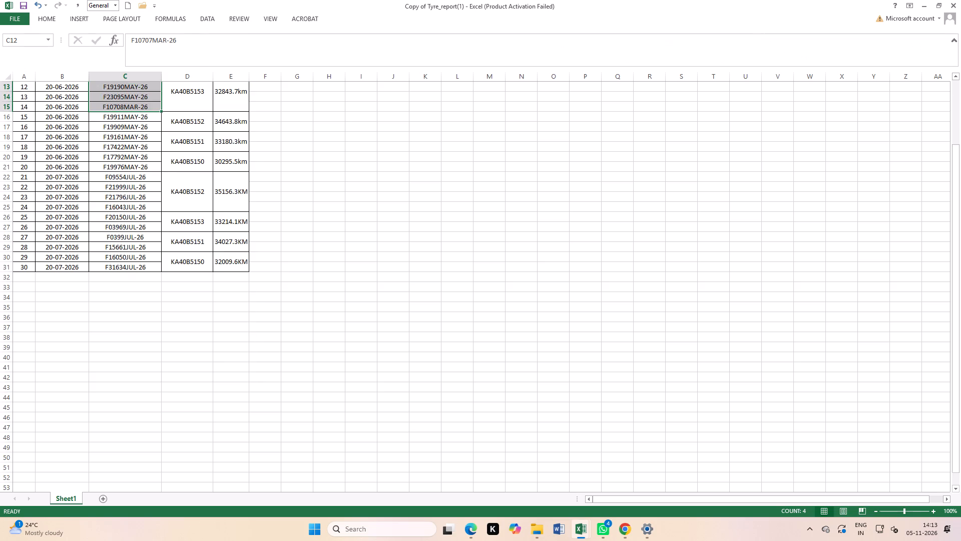
click(378, 310)
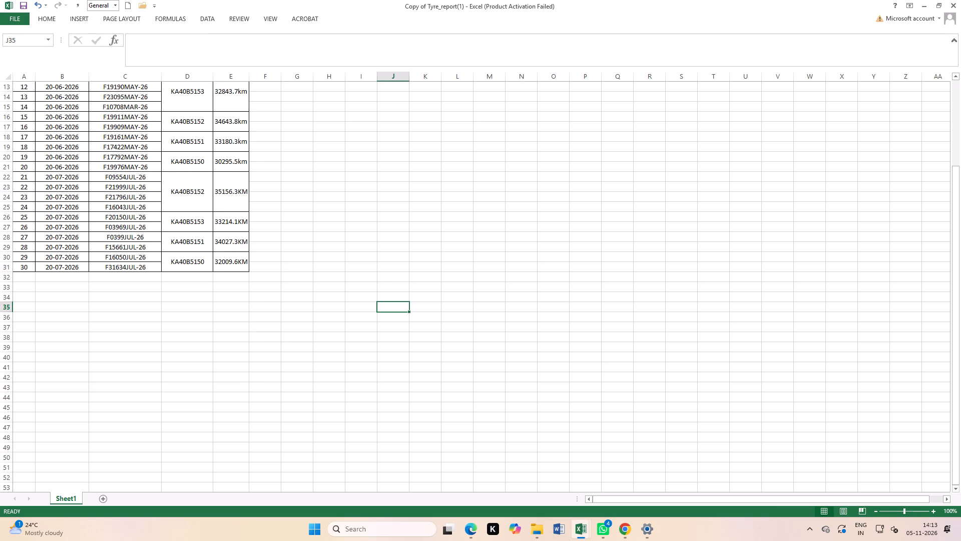
click(25, 261)
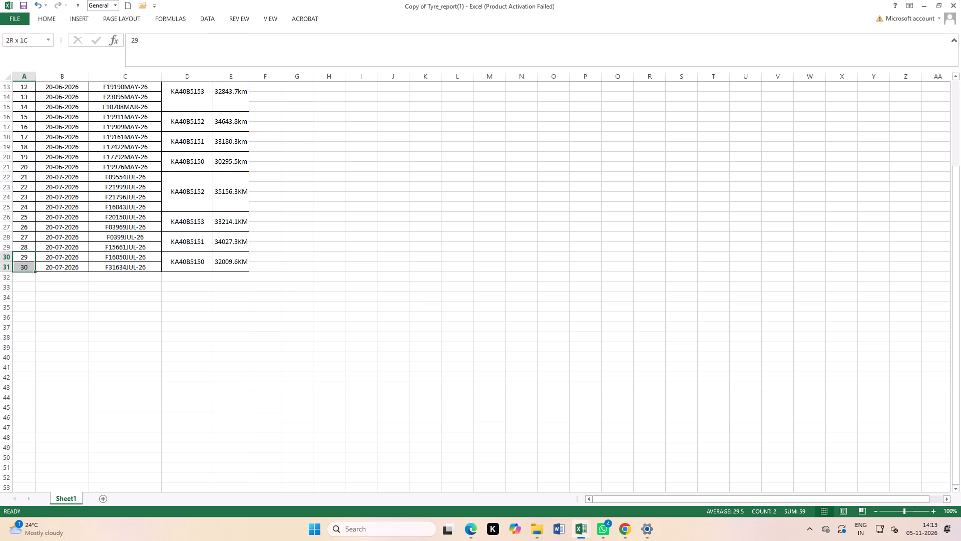
drag(35, 273, 21, 397)
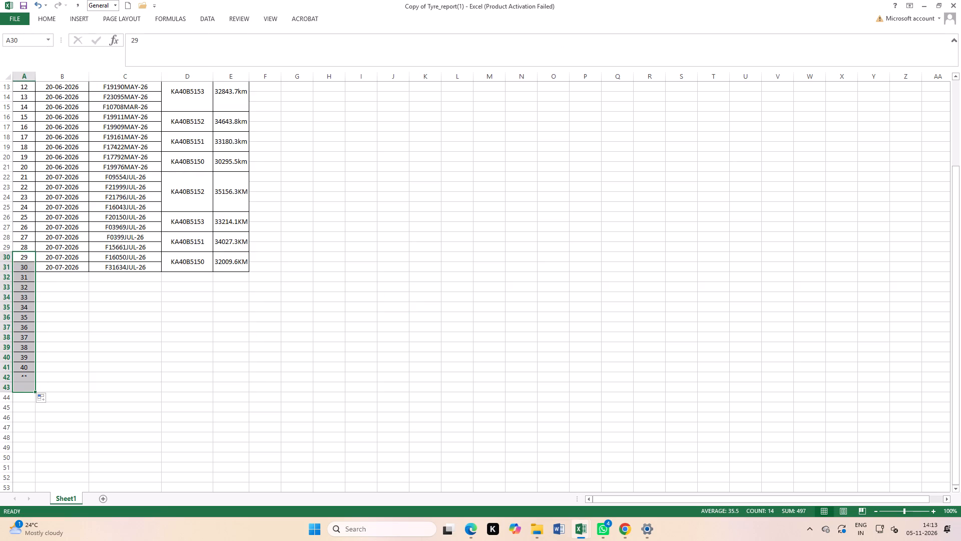
click(91, 338)
Apply cell borders to the empty rows B32:E41 beside serial numbers 31 to 40.
drag(55, 277, 226, 360)
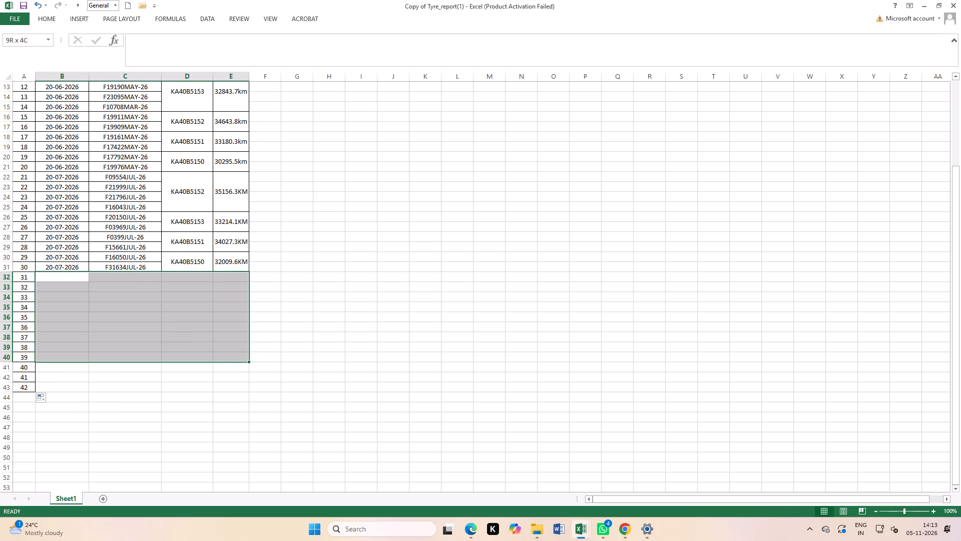
drag(226, 360, 226, 387)
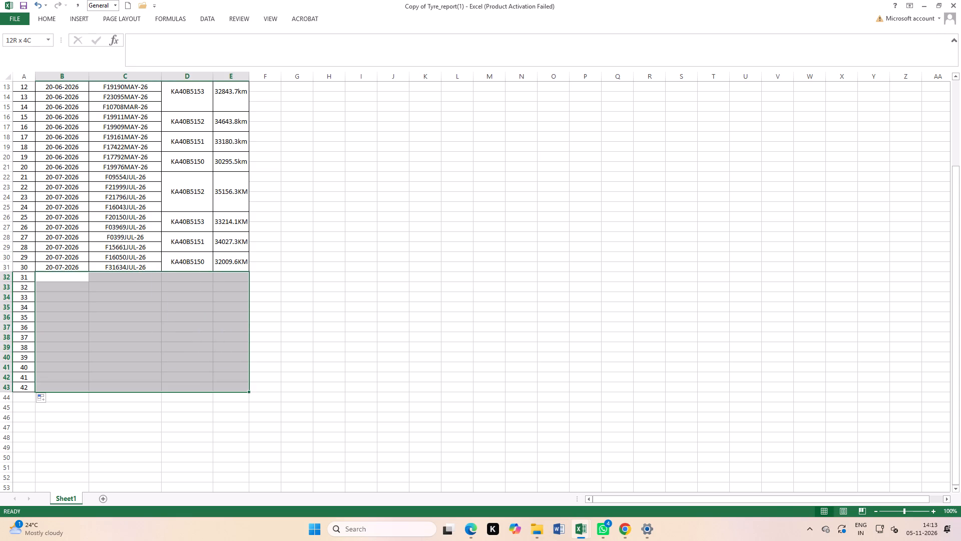
drag(226, 387, 228, 367)
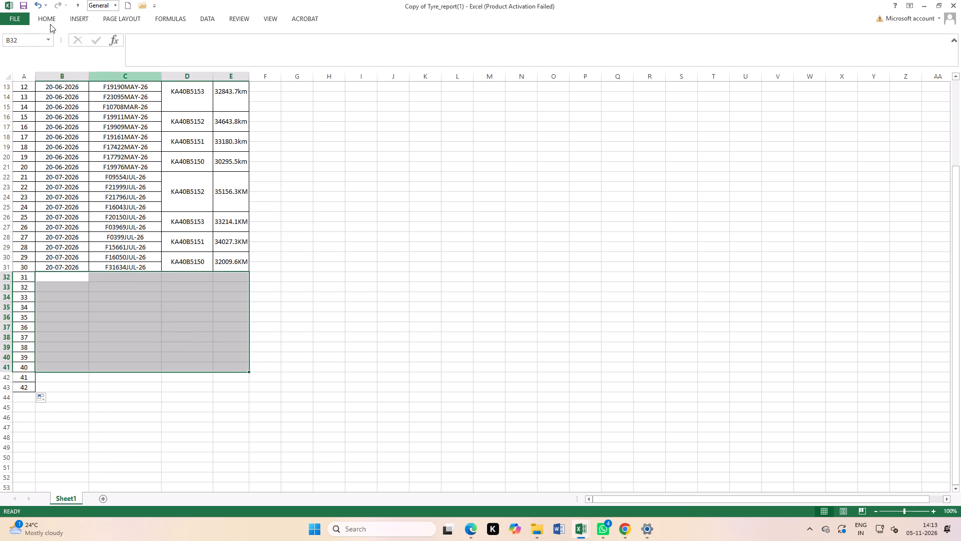
click(48, 18)
click(126, 51)
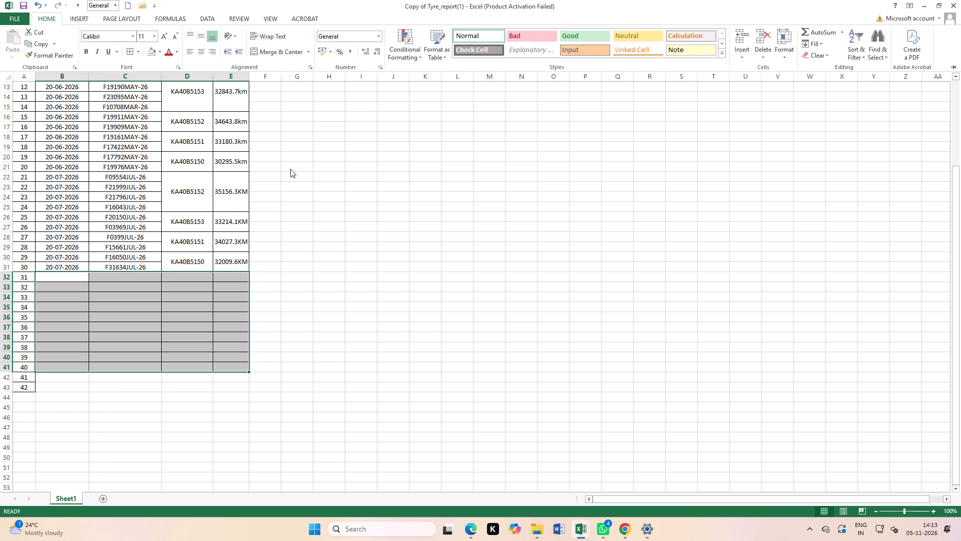
click(392, 262)
click(390, 264)
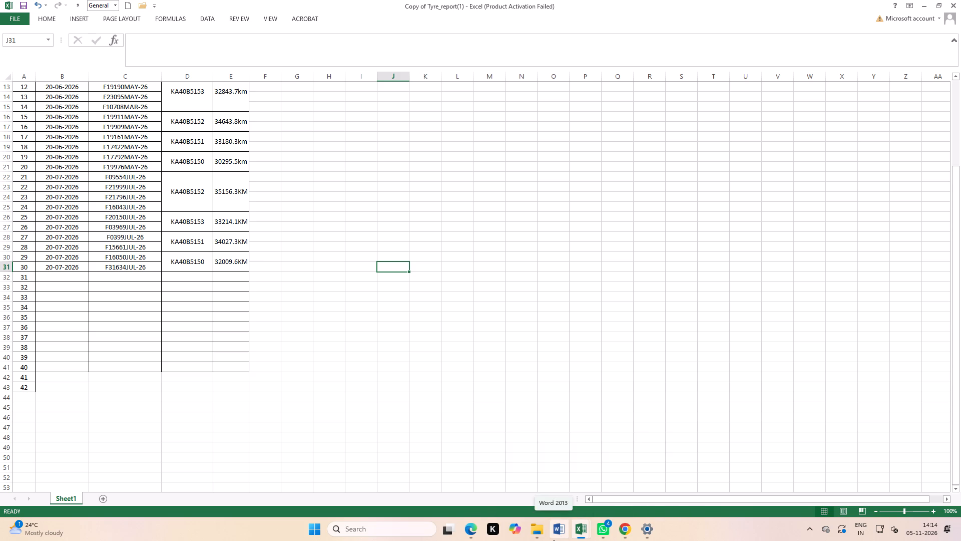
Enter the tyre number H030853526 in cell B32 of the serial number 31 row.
click(74, 278)
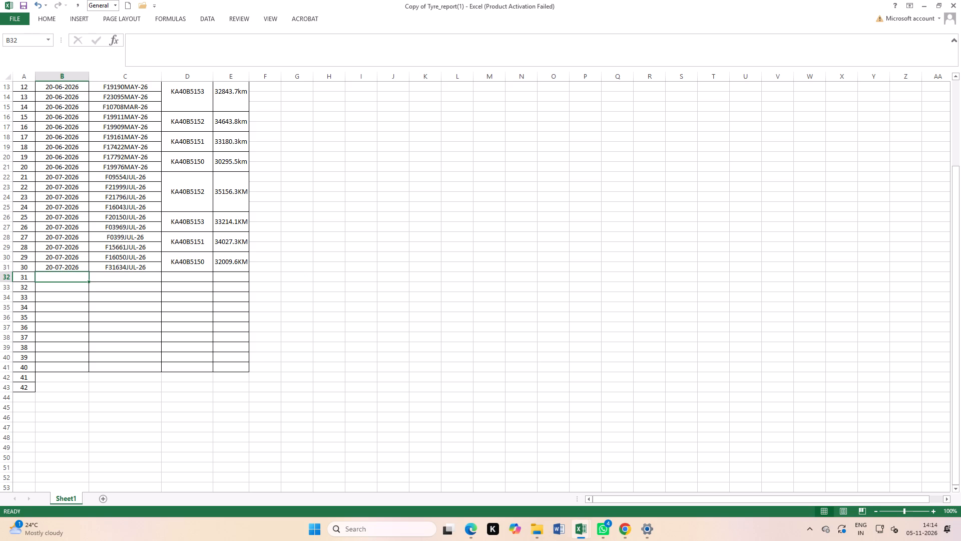
key(h)
key(0)
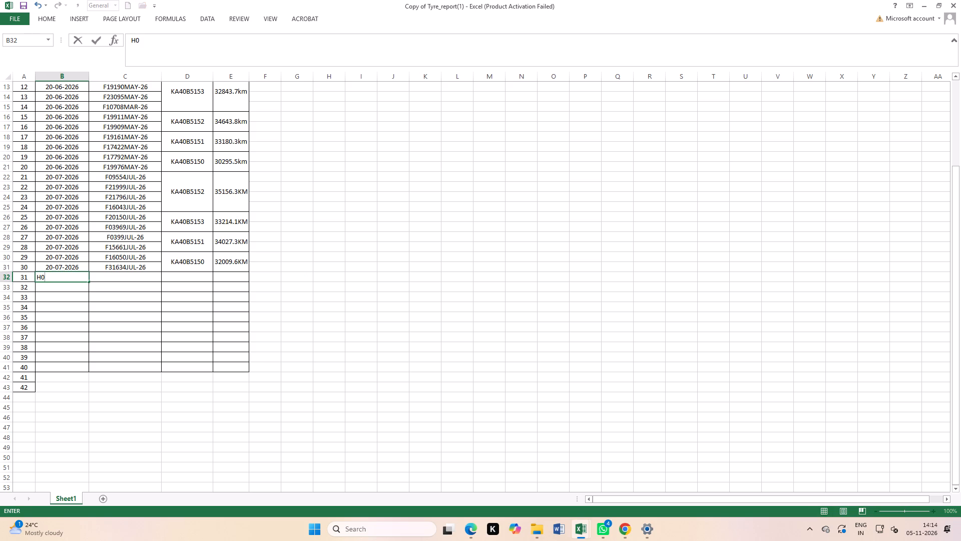
text(308)
key(5)
key(BackSpace)
key(5)
text(3526)
key(ctrl+c)
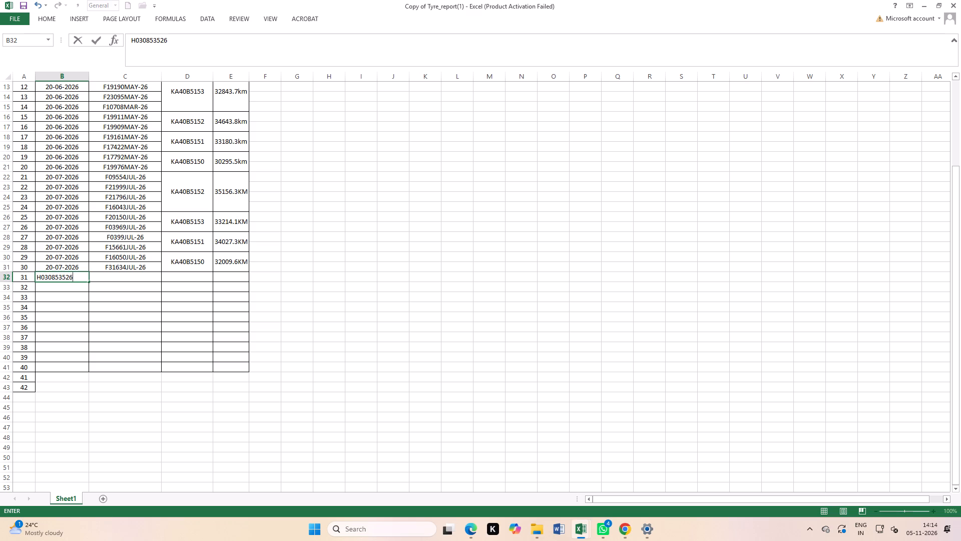
click(126, 275)
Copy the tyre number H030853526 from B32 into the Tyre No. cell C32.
click(62, 272)
click(63, 280)
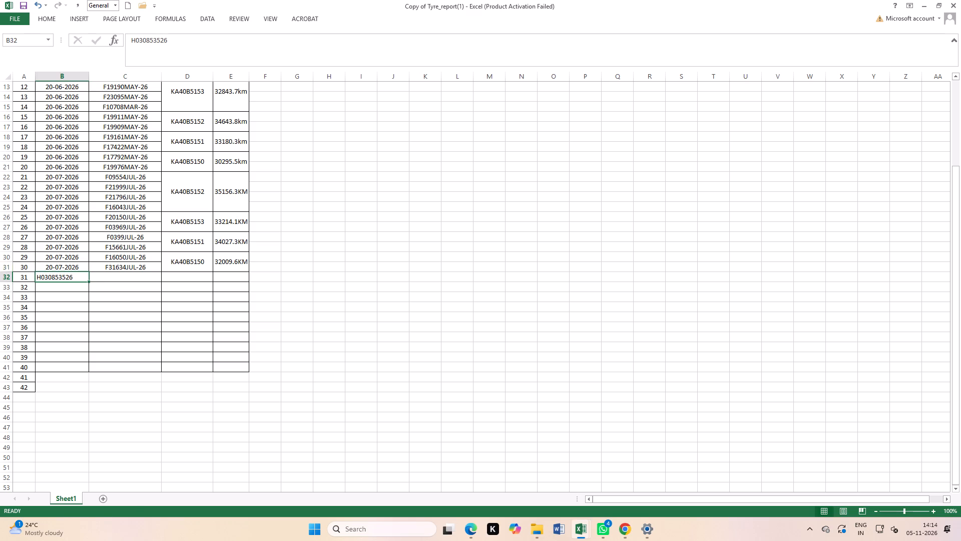
key(ctrl+c)
click(110, 277)
key(ctrl+v)
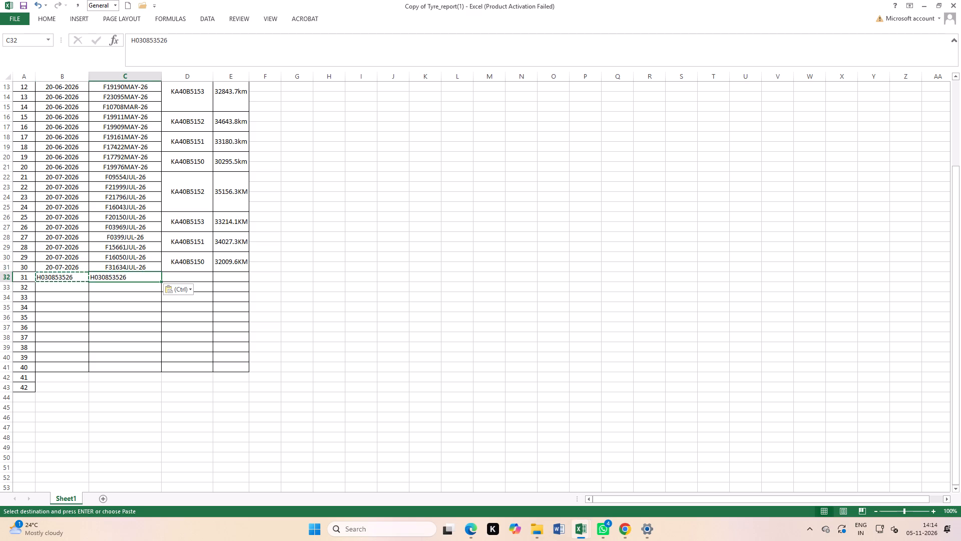
Replace the entry in cell B32 of the serial number 31 row with the date 16/09/2026.
click(57, 278)
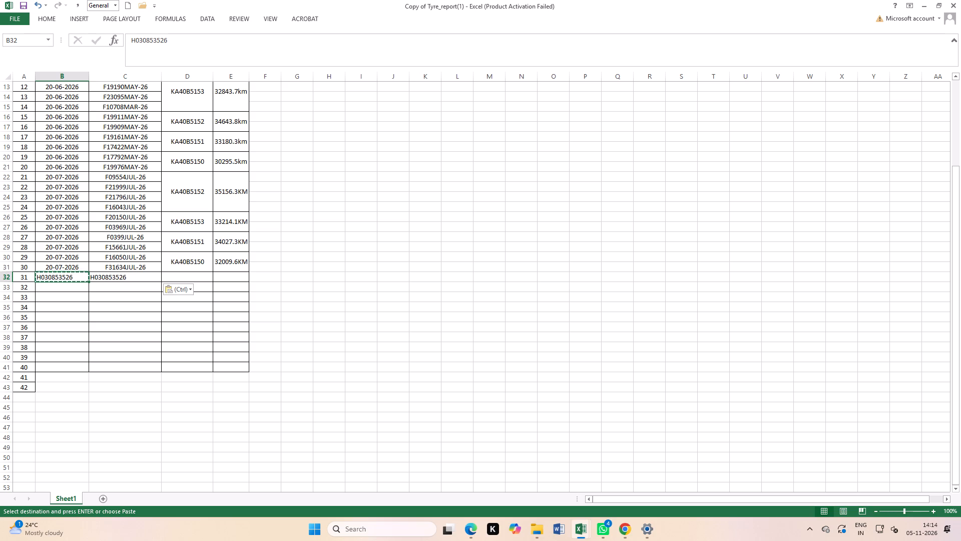
key(1)
text(6/)
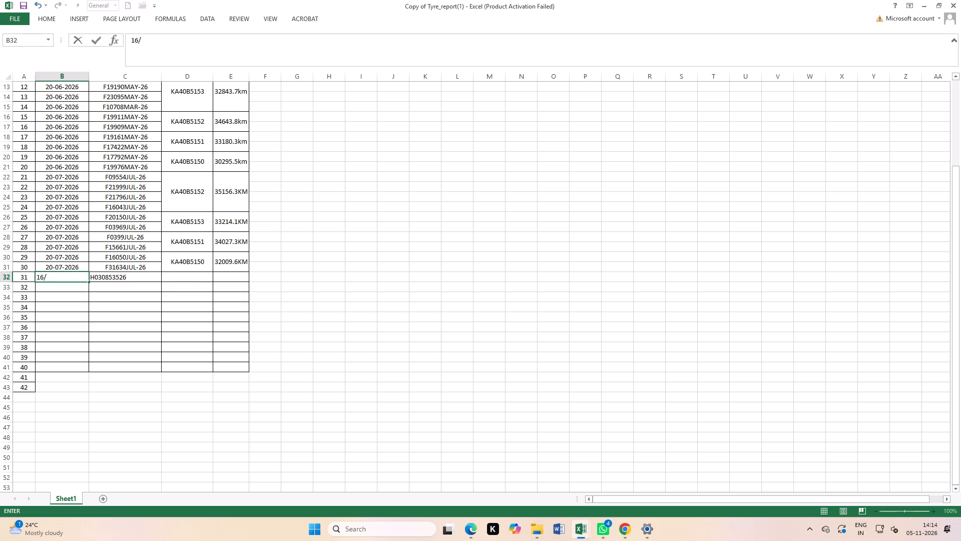
key(0)
text(9/)
text(2026)
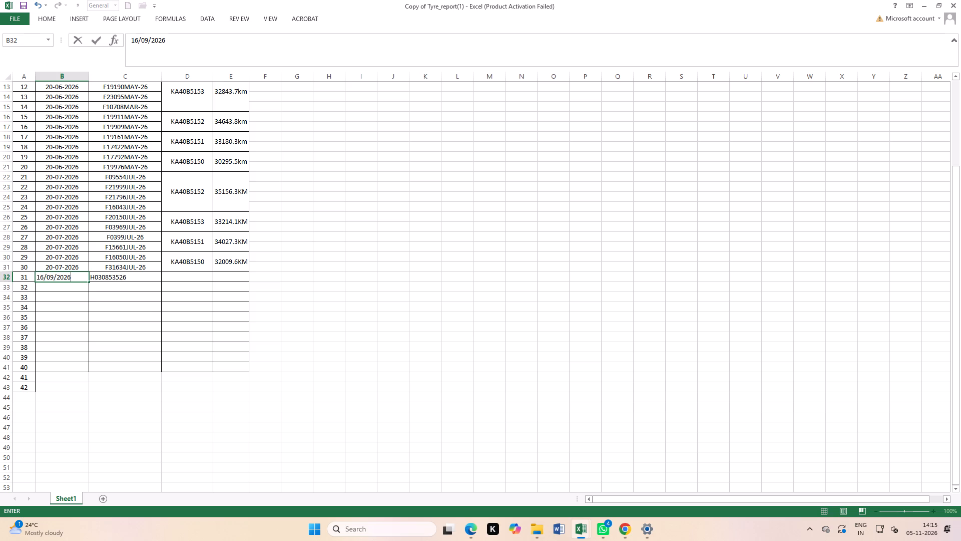
click(123, 303)
Centre the tyre number in C32 and the date in B32 horizontally within their cells.
click(131, 278)
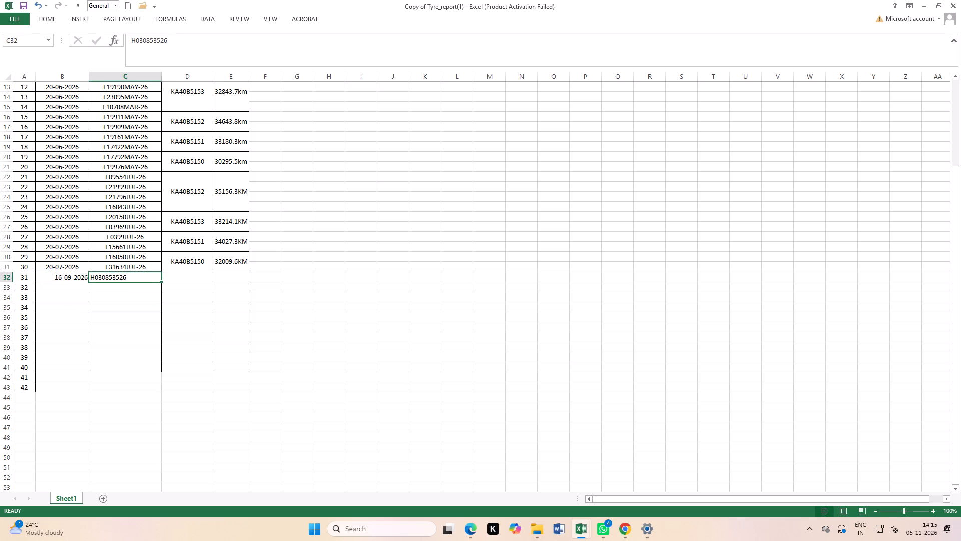
click(47, 13)
click(198, 51)
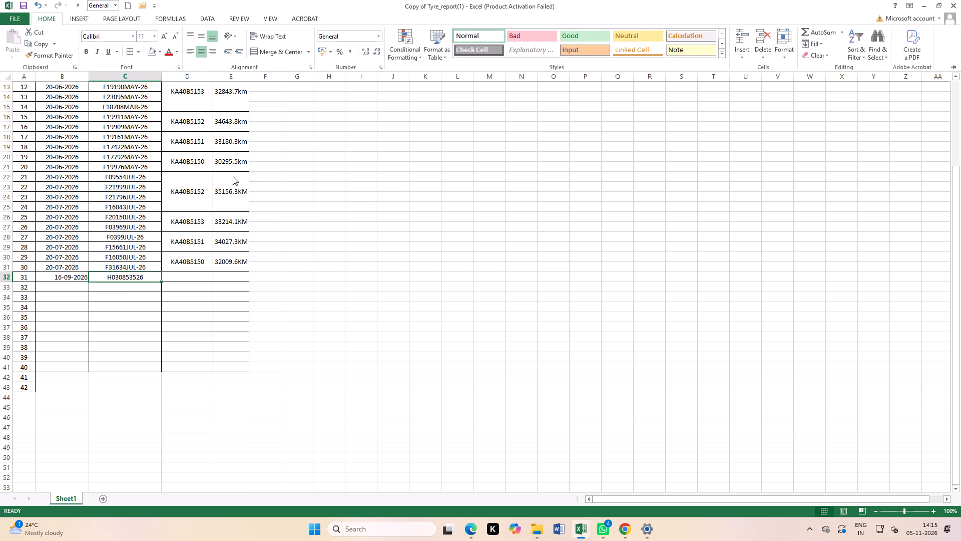
click(344, 299)
click(63, 276)
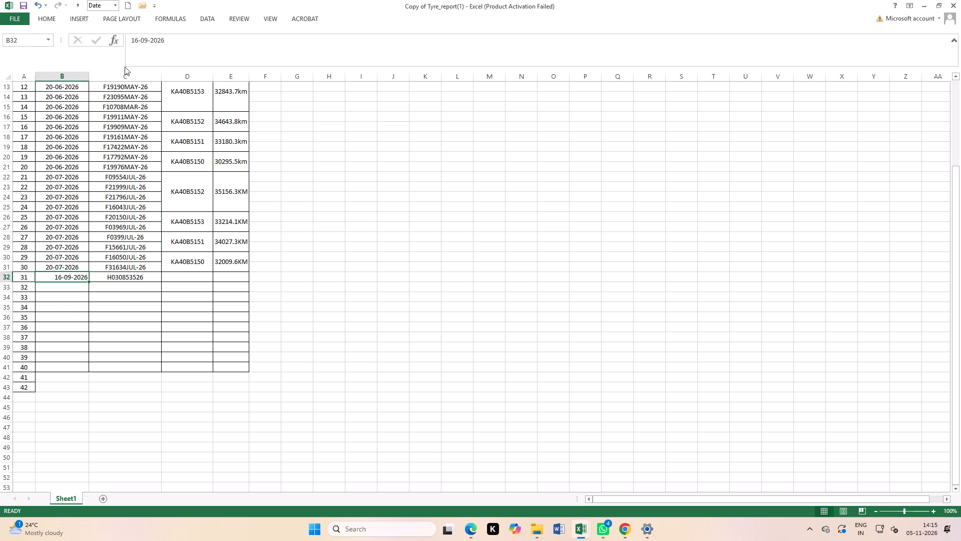
click(48, 15)
click(191, 52)
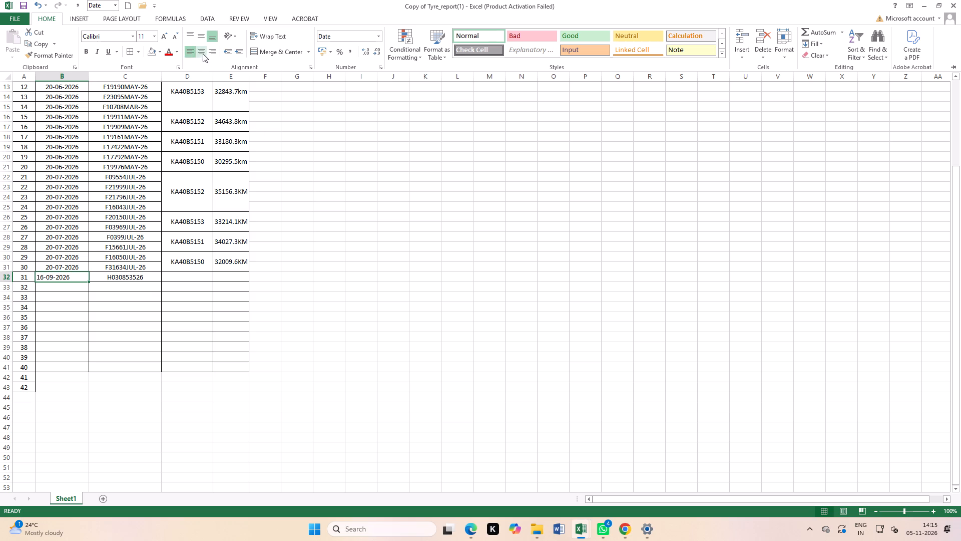
click(202, 51)
click(367, 265)
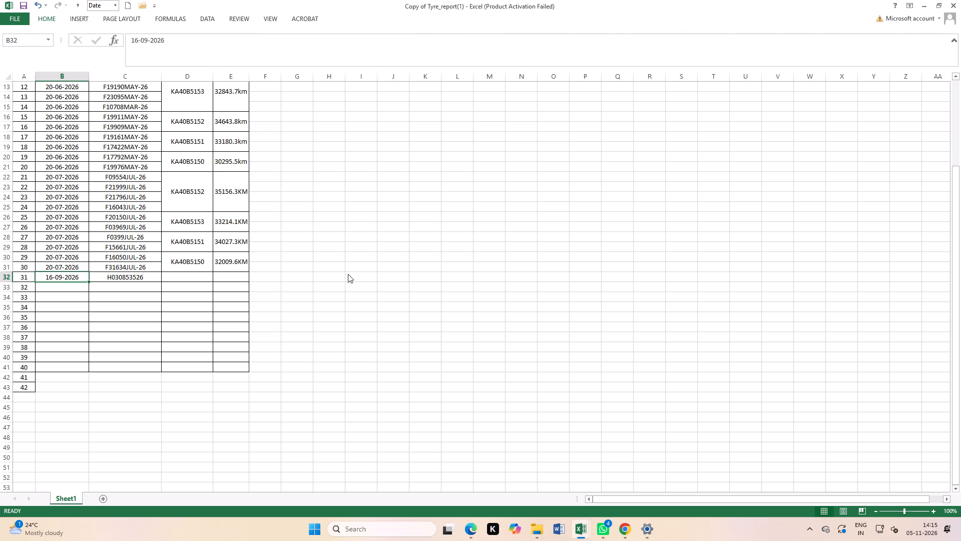
click(348, 274)
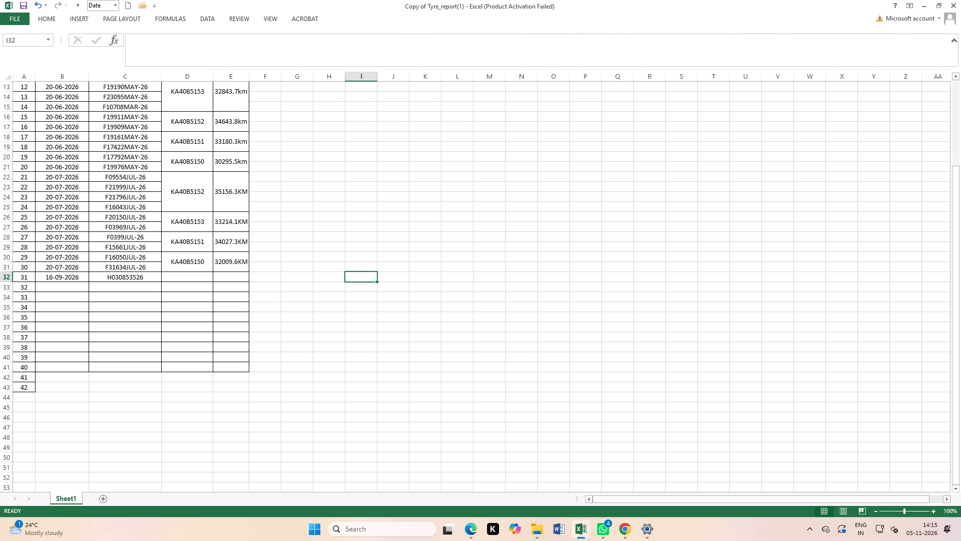
click(129, 285)
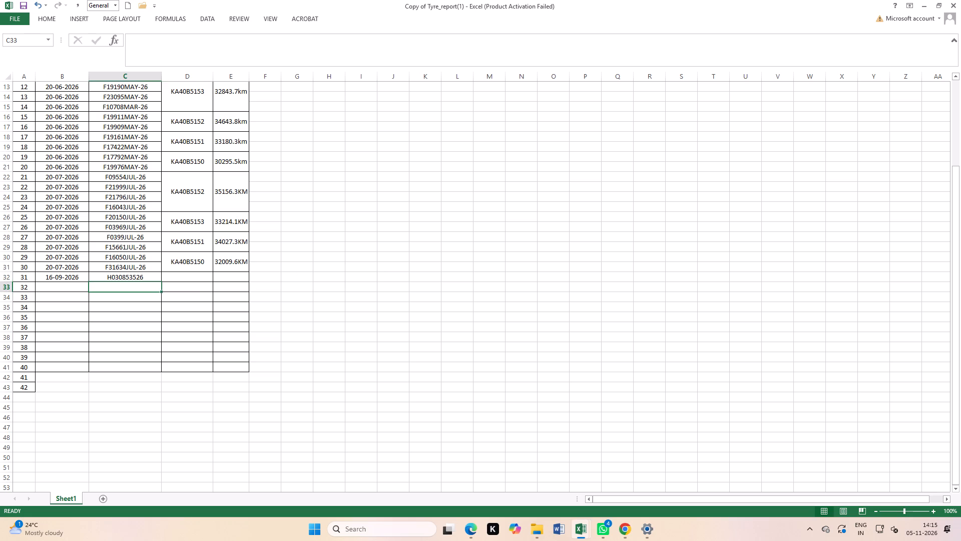
key(h)
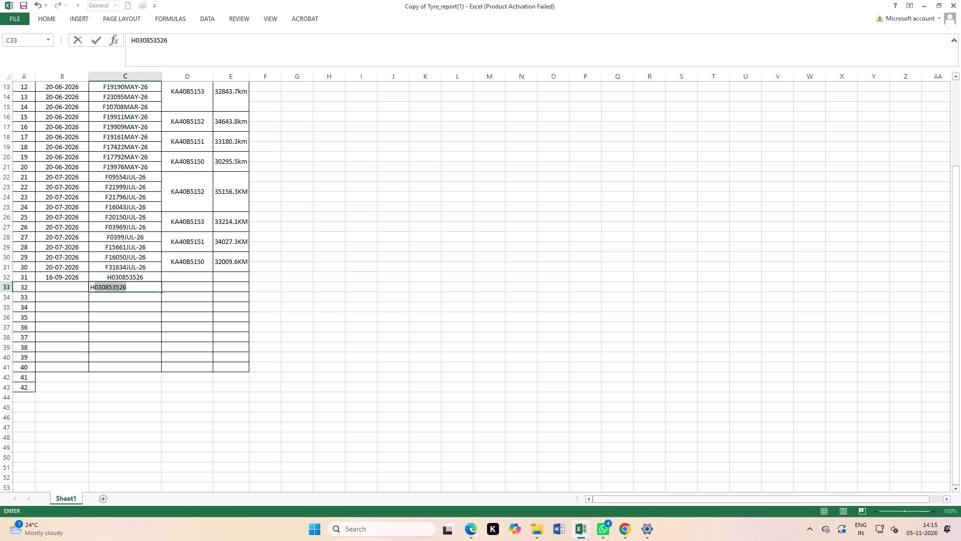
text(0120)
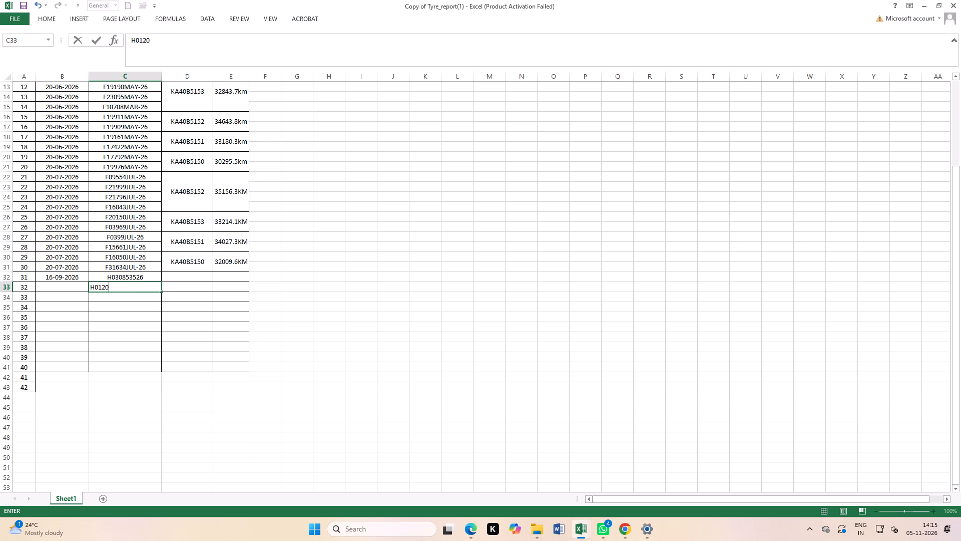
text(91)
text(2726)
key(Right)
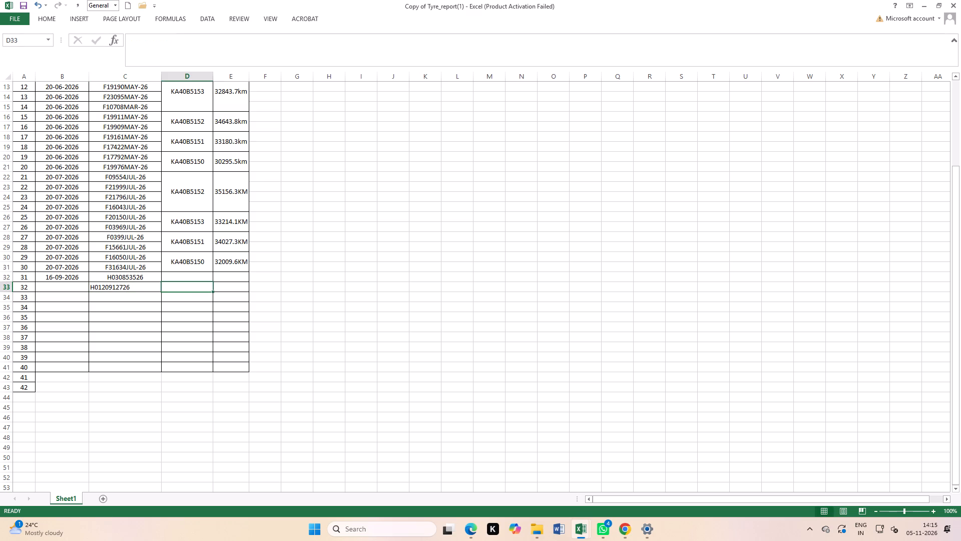
click(129, 284)
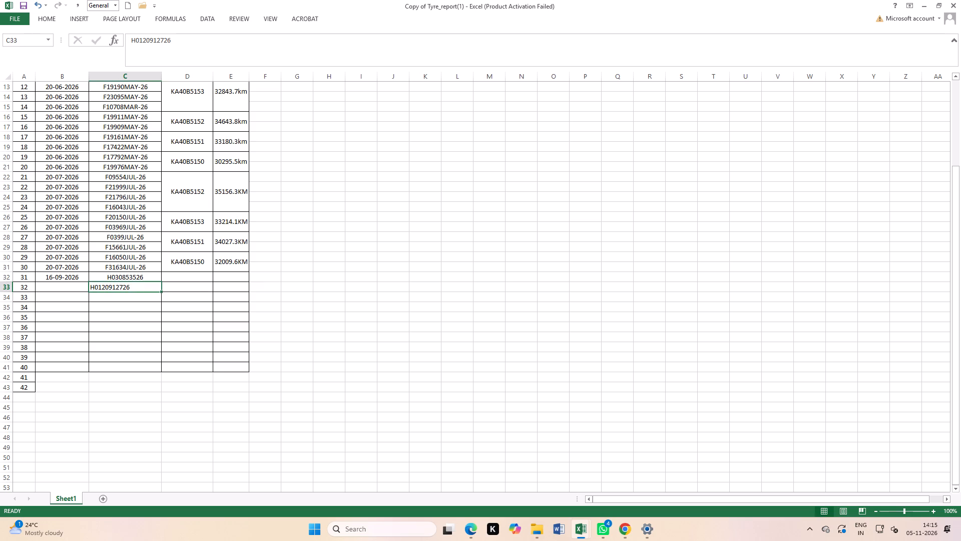
click(46, 17)
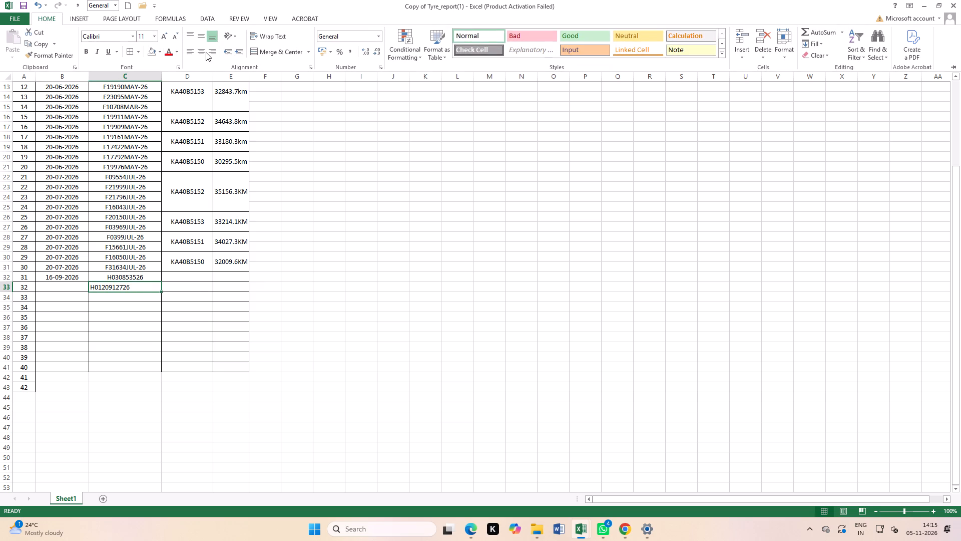
click(205, 52)
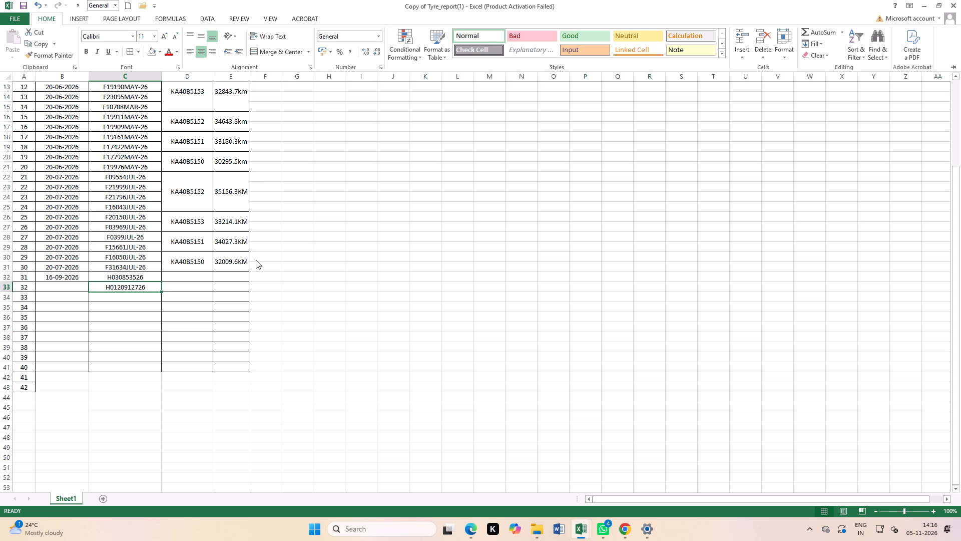
click(228, 311)
Enter the tyre number beginning H002134 in cell C34 of the serial number 33 row.
click(127, 302)
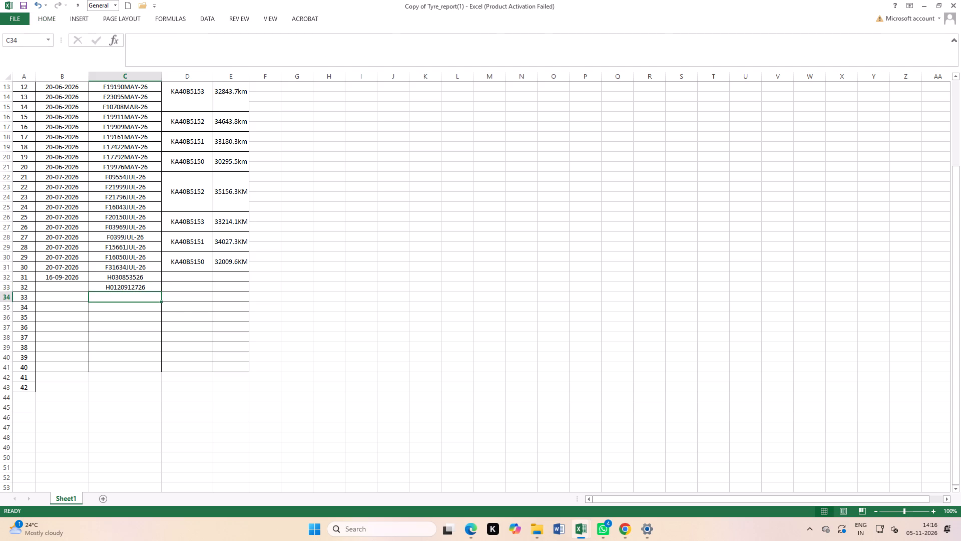
key(h)
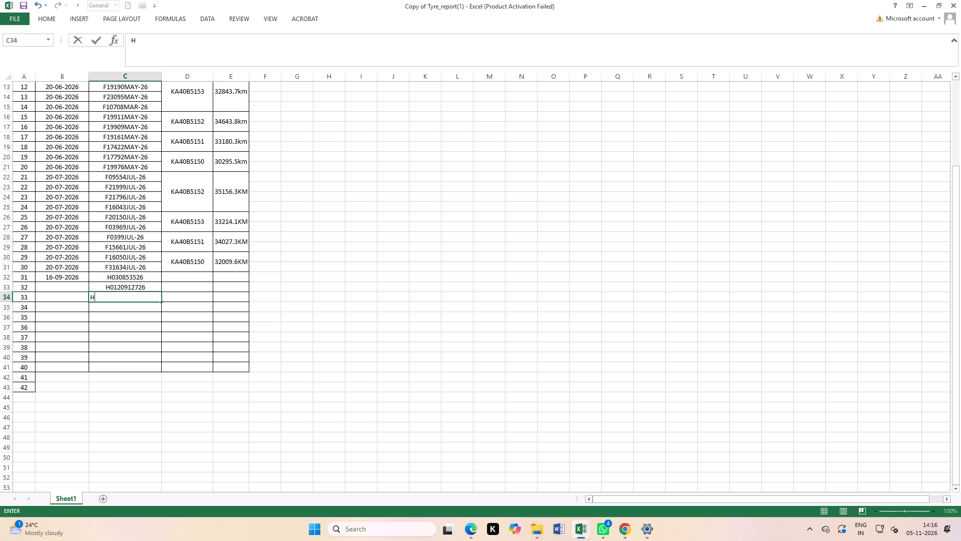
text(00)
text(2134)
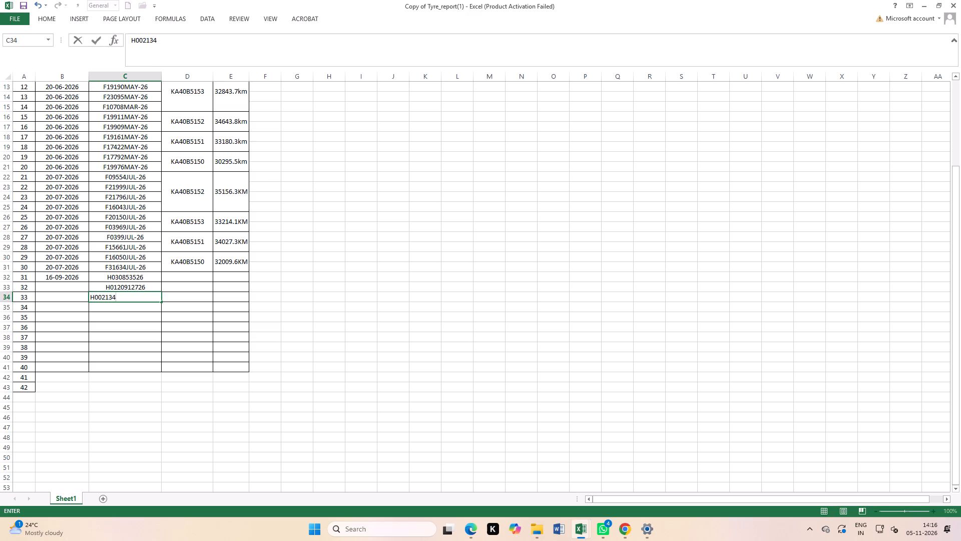
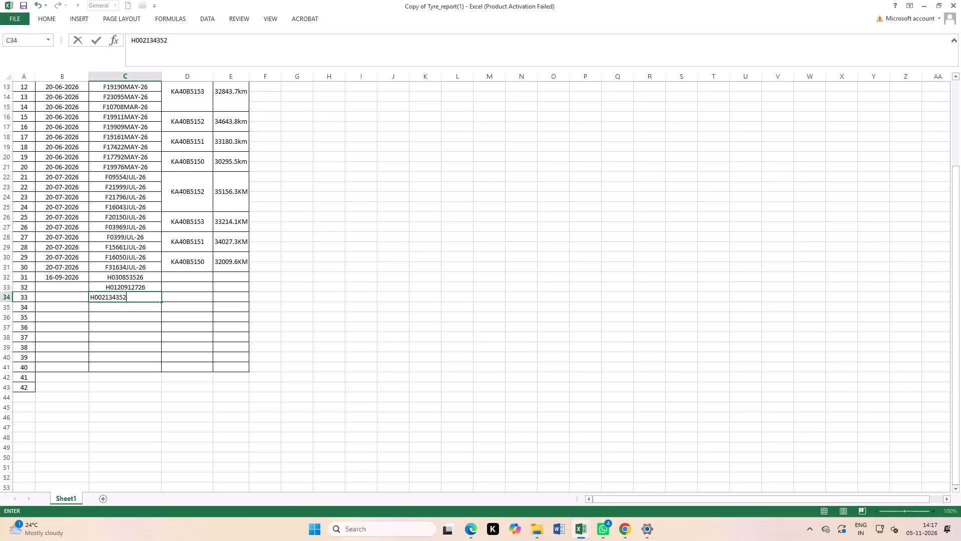
key(Down)
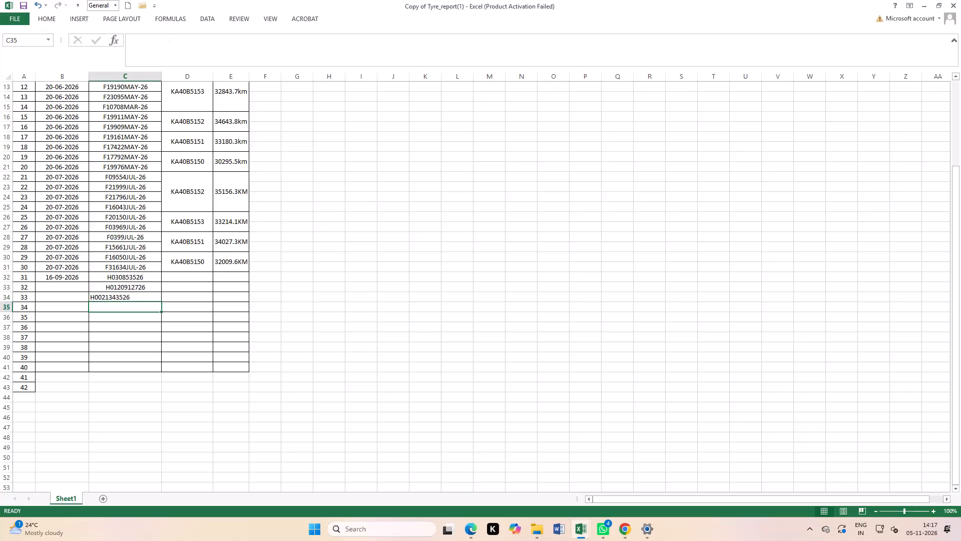
key(h)
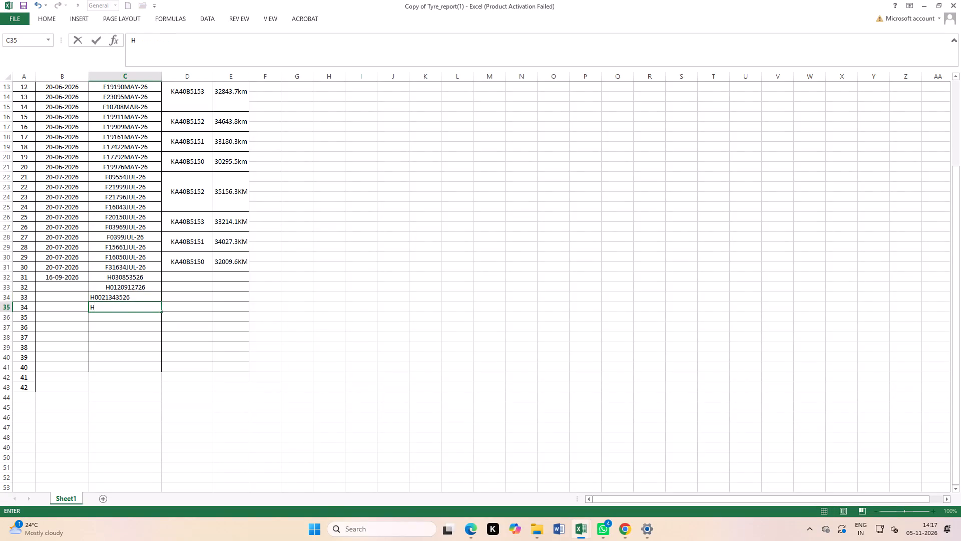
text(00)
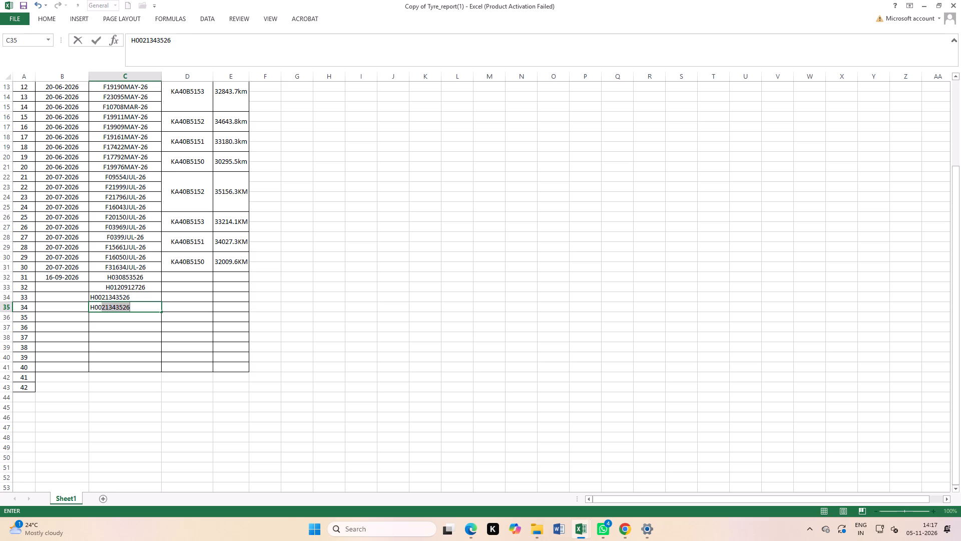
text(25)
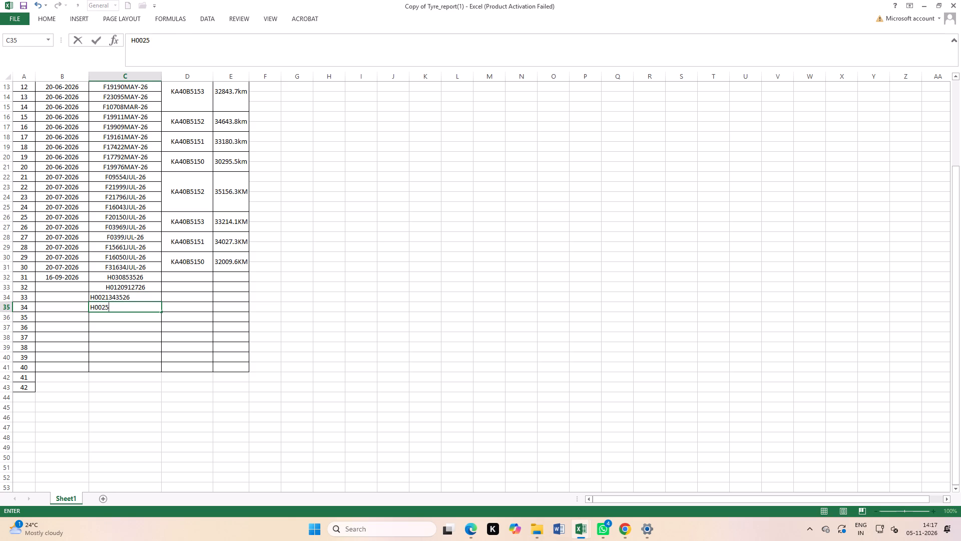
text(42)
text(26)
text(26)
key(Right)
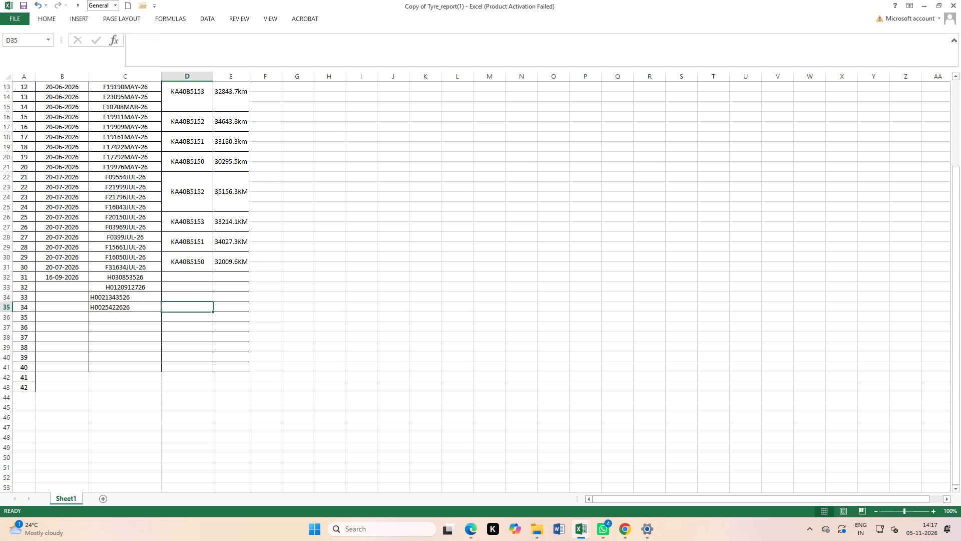
Merge and centre the vehicle number cells D32 and D33 for the serial number 31 and 32 rows.
drag(196, 279, 195, 285)
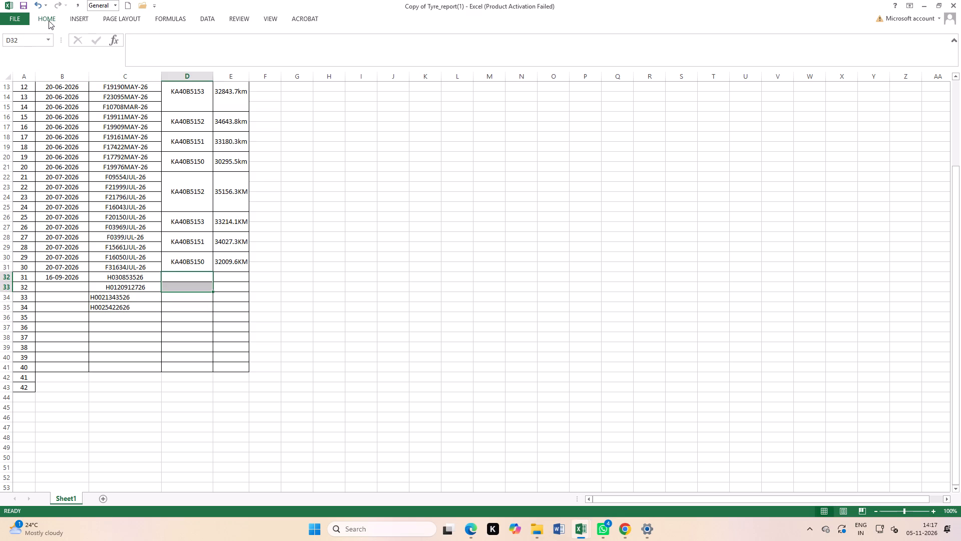
click(48, 21)
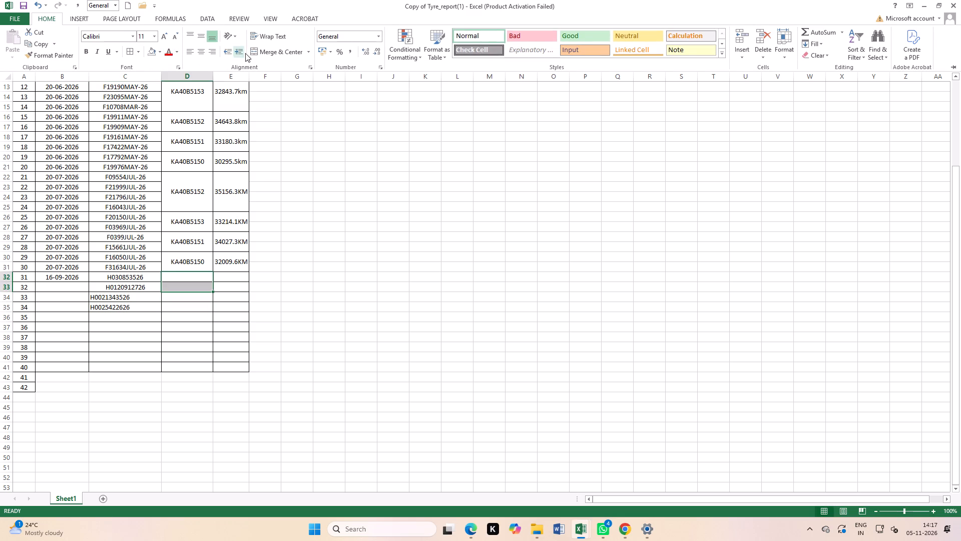
click(288, 52)
click(321, 259)
click(333, 304)
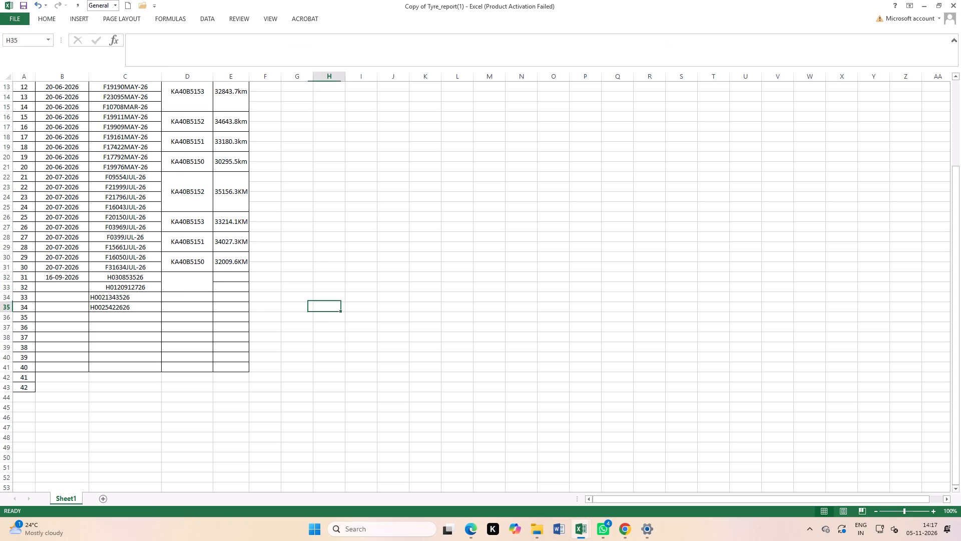
scroll(189, 101, up, 3)
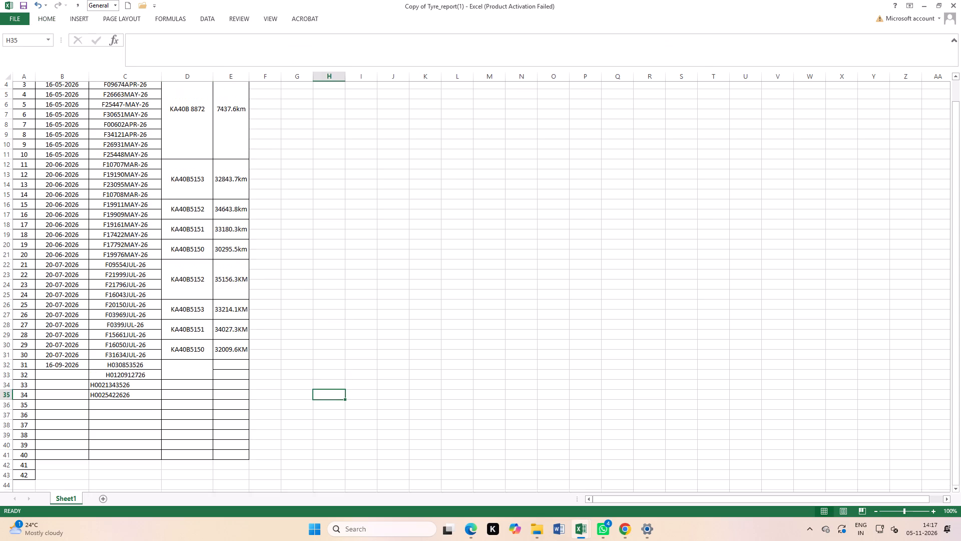
click(190, 107)
right_click(190, 107)
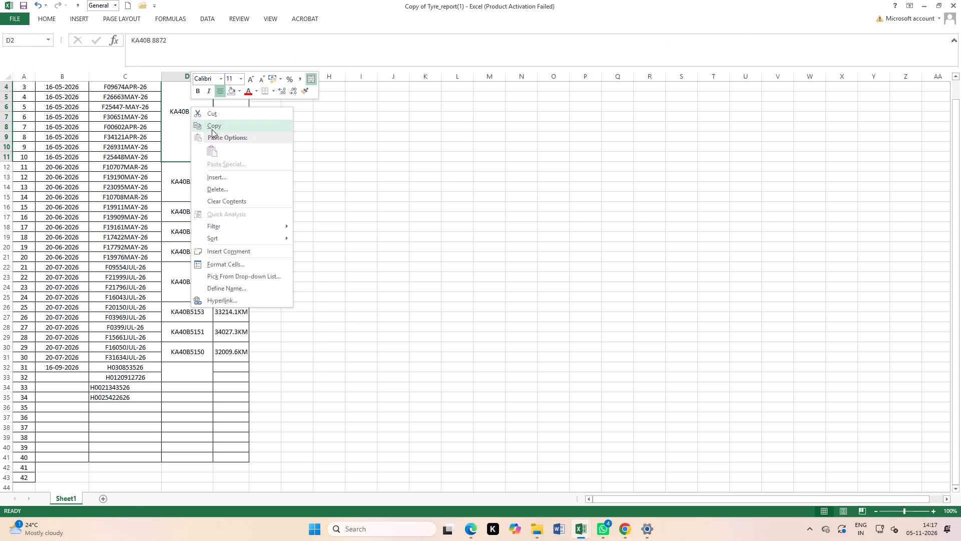
click(212, 129)
scroll(221, 263, down, 5)
click(193, 252)
right_click(193, 248)
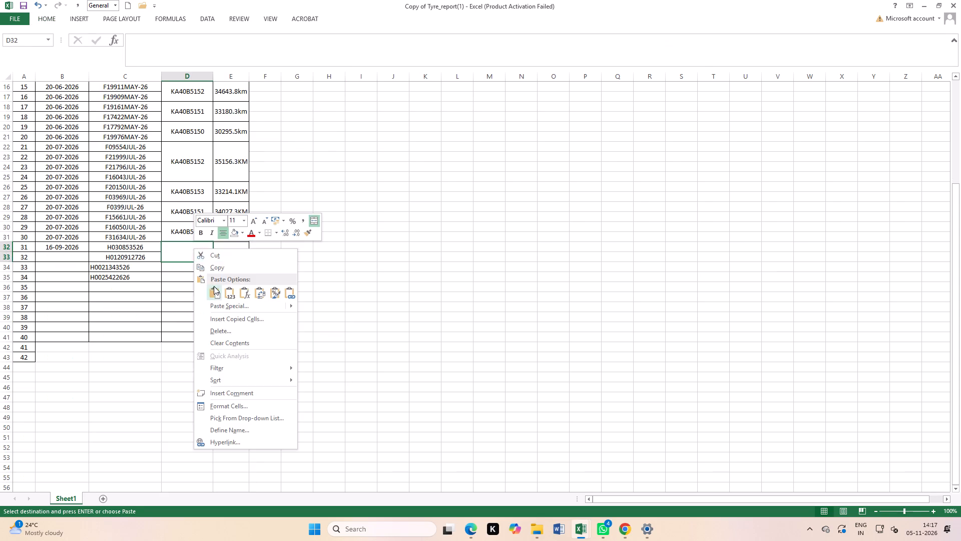
click(215, 290)
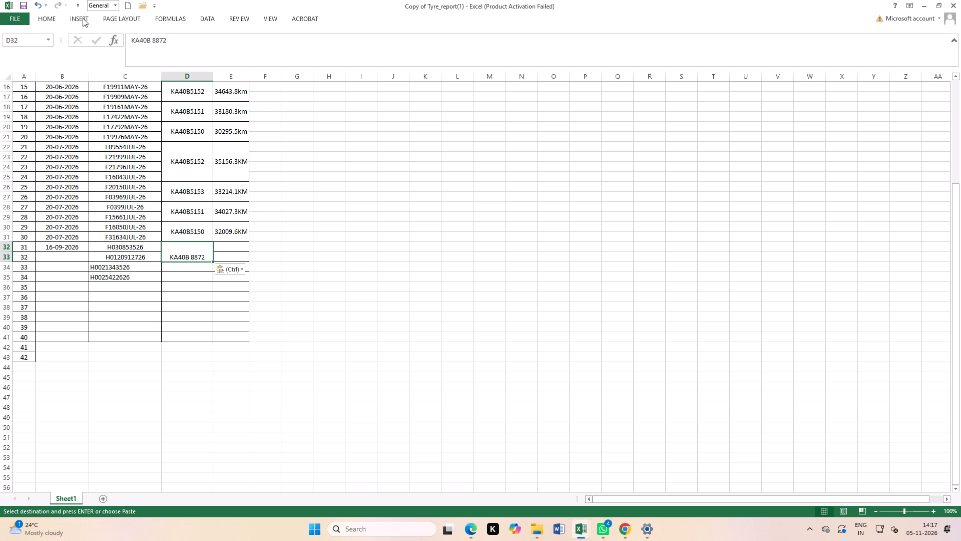
click(56, 17)
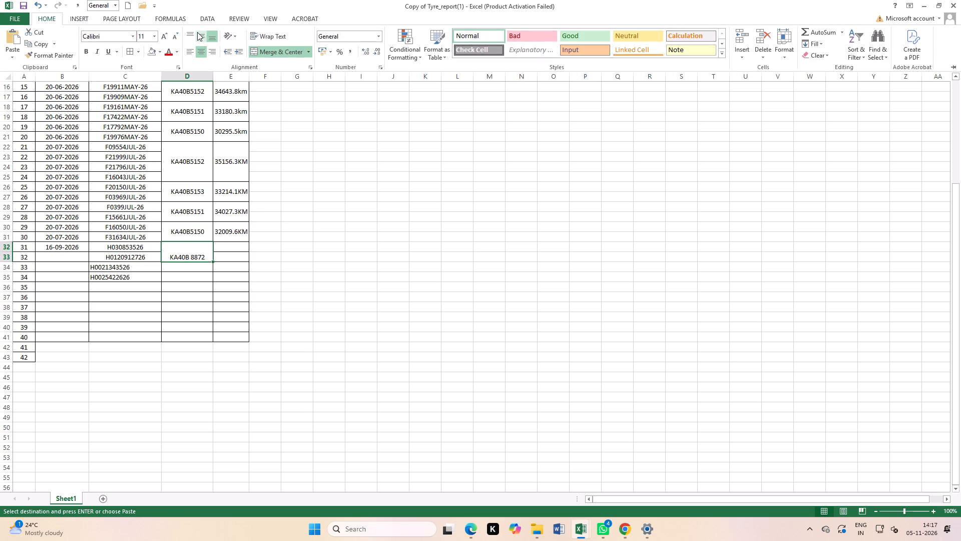
click(197, 32)
click(301, 191)
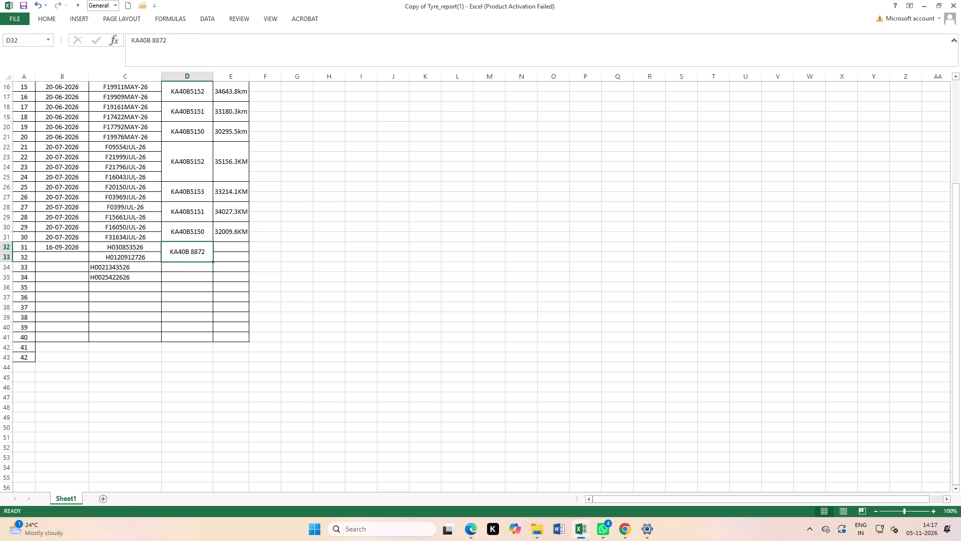
Merge and centre the vehicle number cells D34 and D35 for the serial number 33 and 34 rows.
drag(179, 269, 182, 274)
click(52, 16)
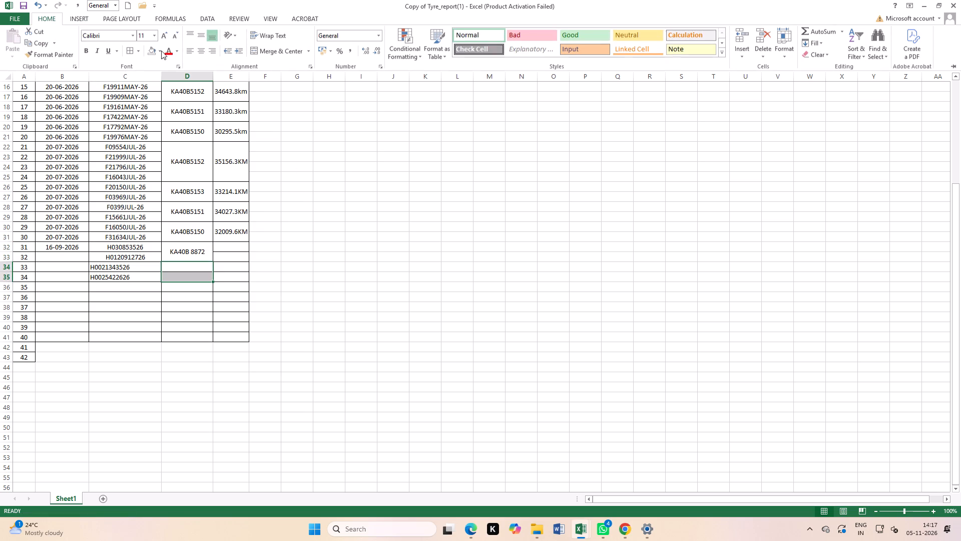
click(203, 51)
click(285, 52)
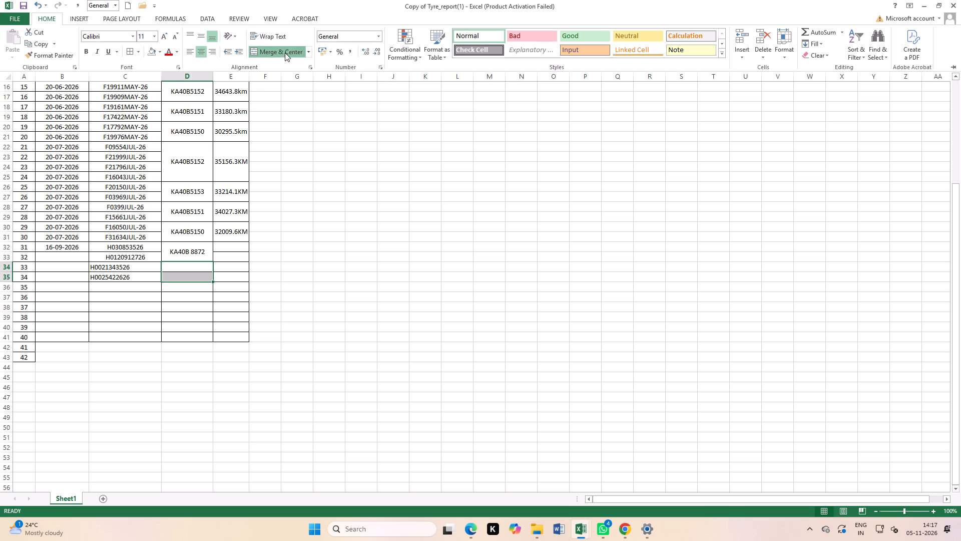
click(353, 203)
click(300, 280)
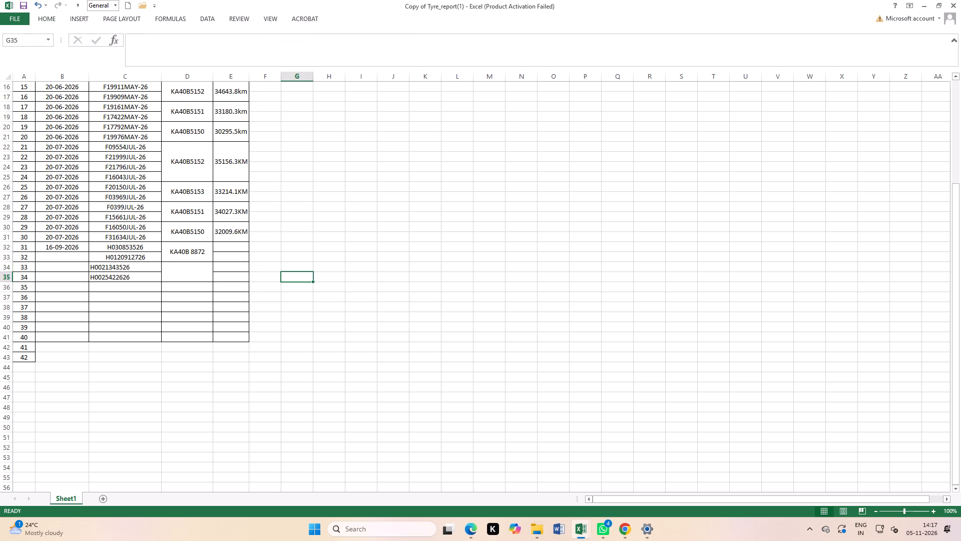
click(198, 166)
right_click(197, 165)
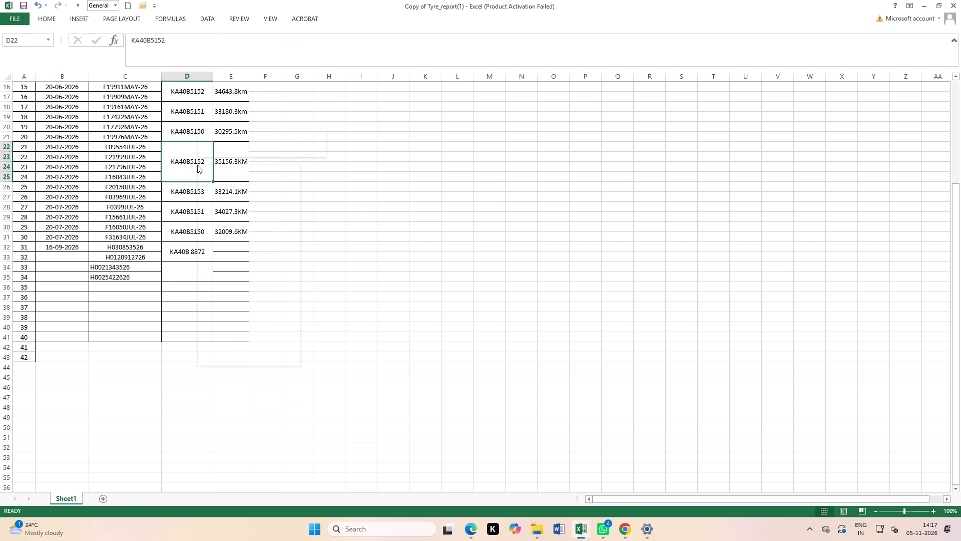
click(217, 181)
click(196, 269)
right_click(196, 269)
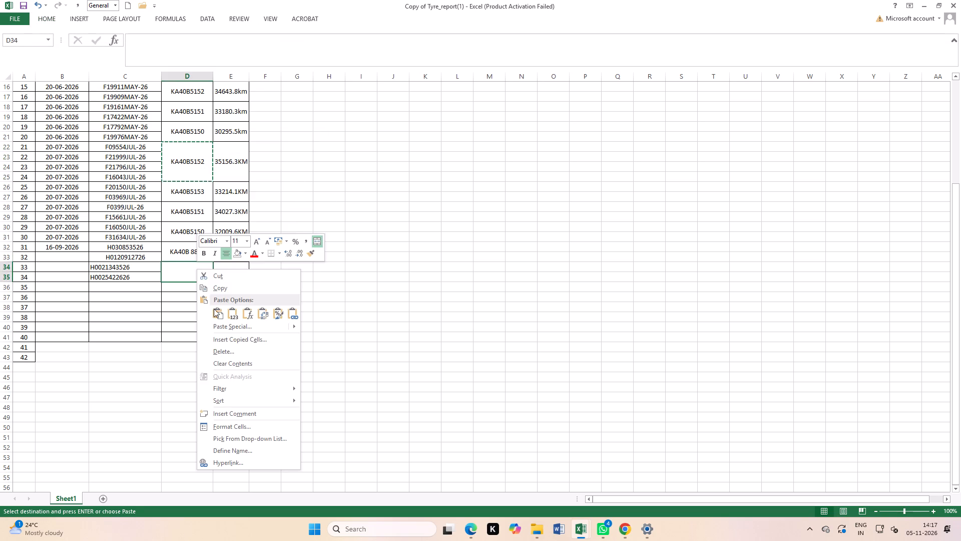
click(216, 311)
click(369, 288)
click(190, 270)
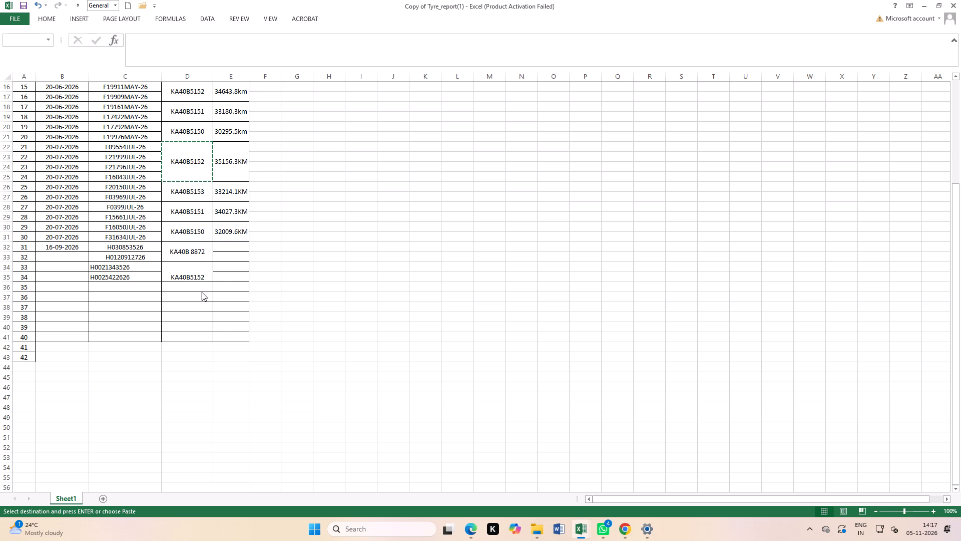
click(221, 323)
click(297, 275)
click(182, 264)
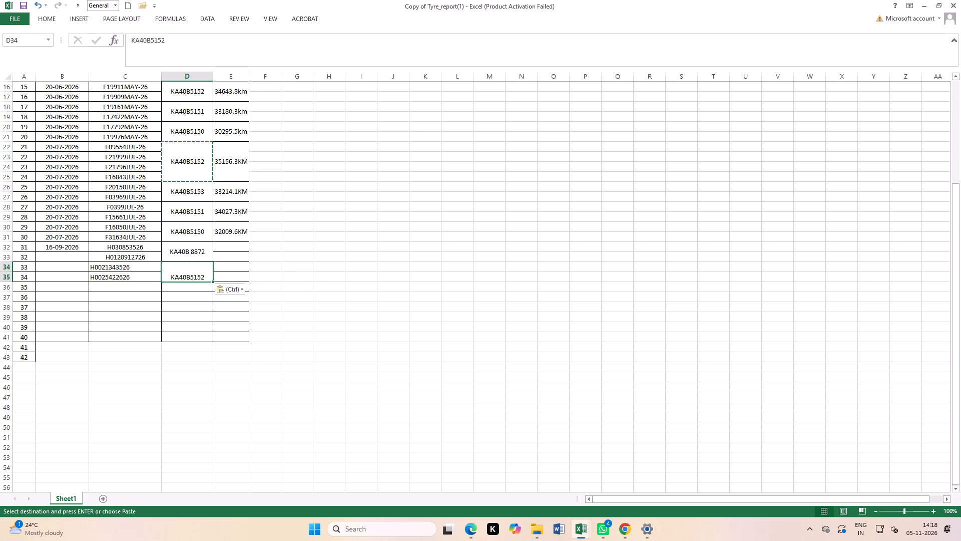
click(51, 20)
click(203, 35)
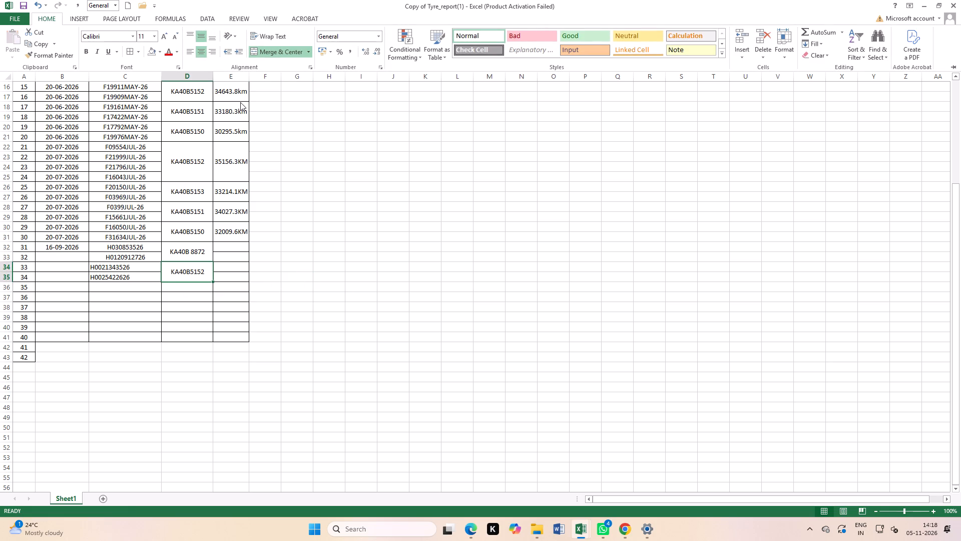
click(342, 266)
double_click(335, 272)
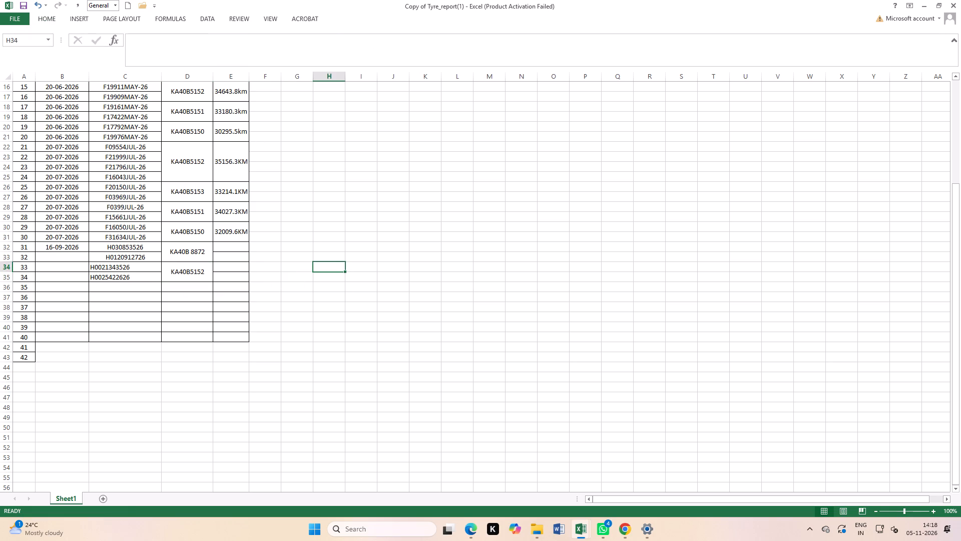
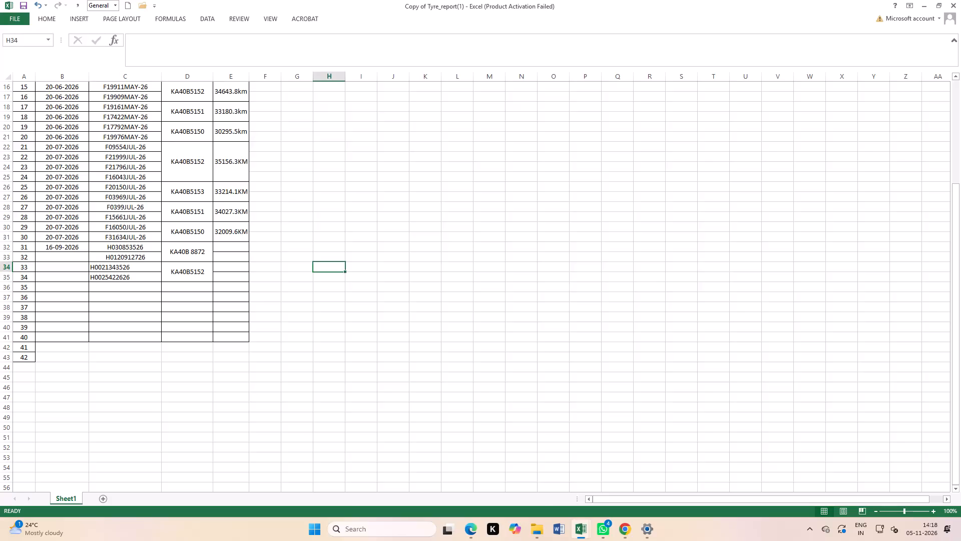
click(232, 251)
click(50, 19)
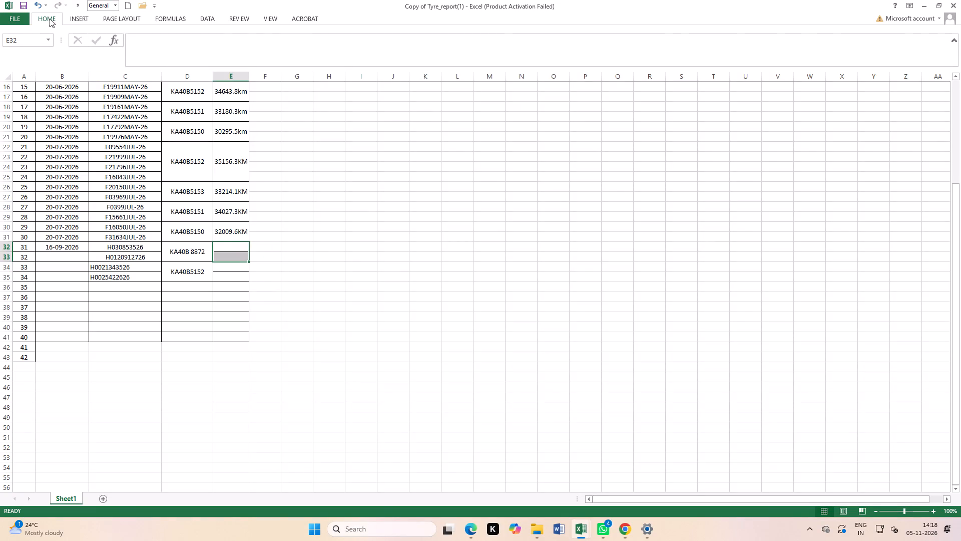
click(285, 53)
click(365, 274)
click(256, 280)
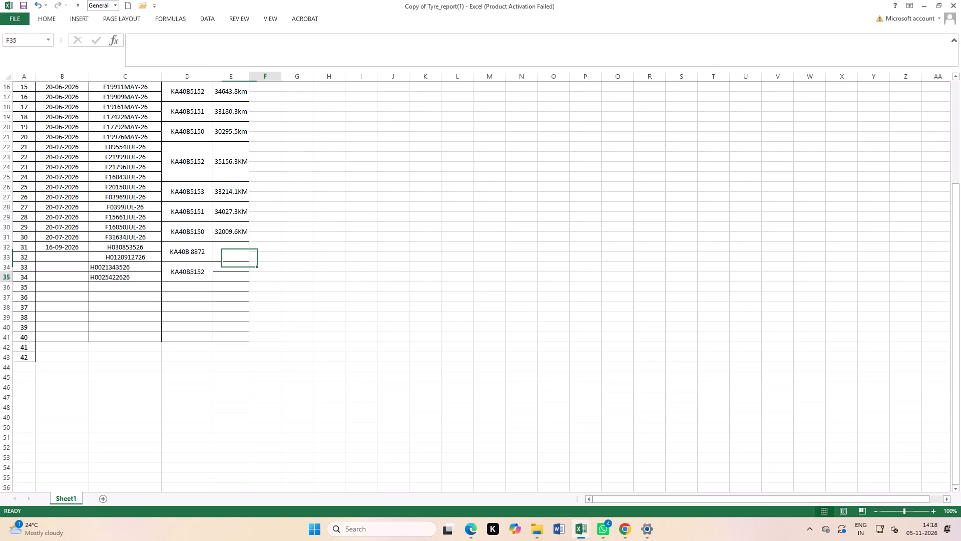
drag(229, 266, 231, 280)
click(44, 16)
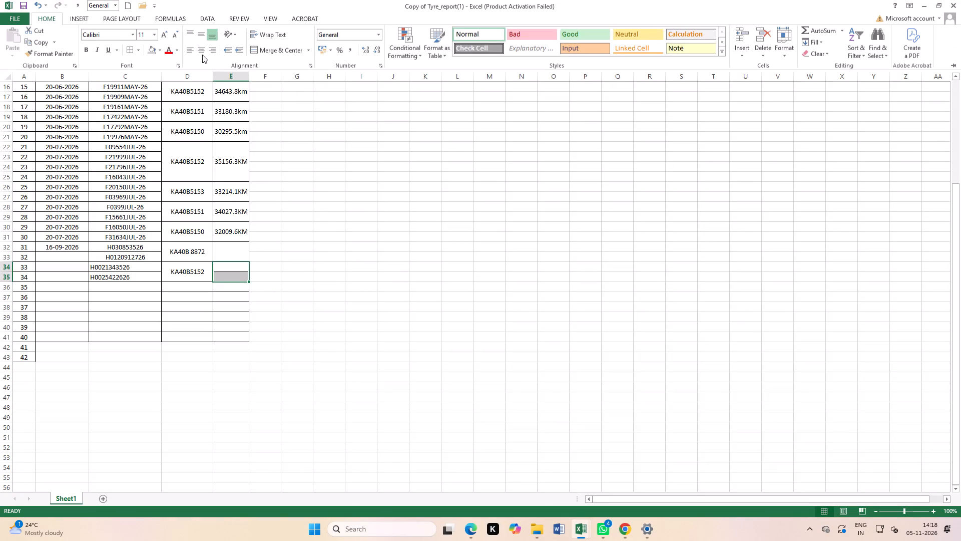
click(273, 55)
click(374, 228)
click(326, 165)
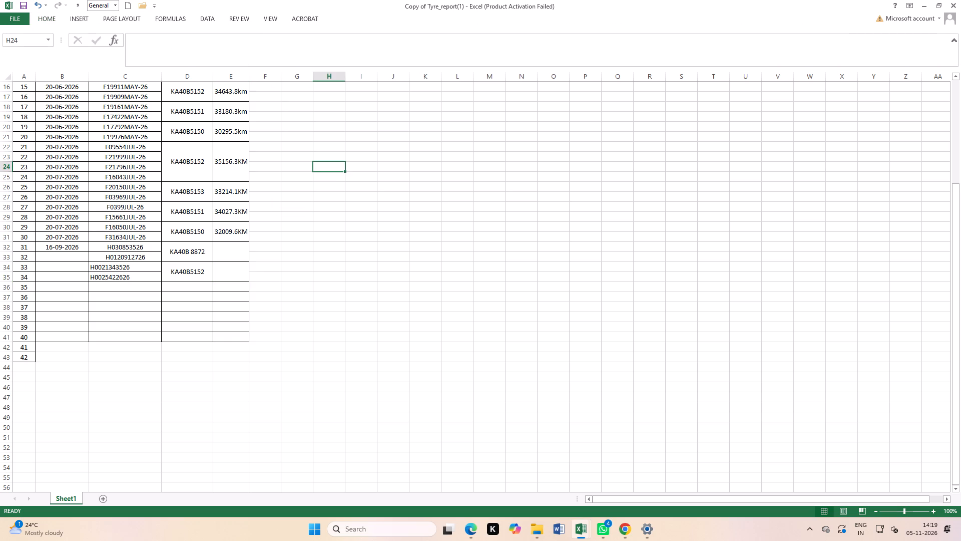
Widen column E so the kilometre readings have more room.
drag(251, 77, 273, 88)
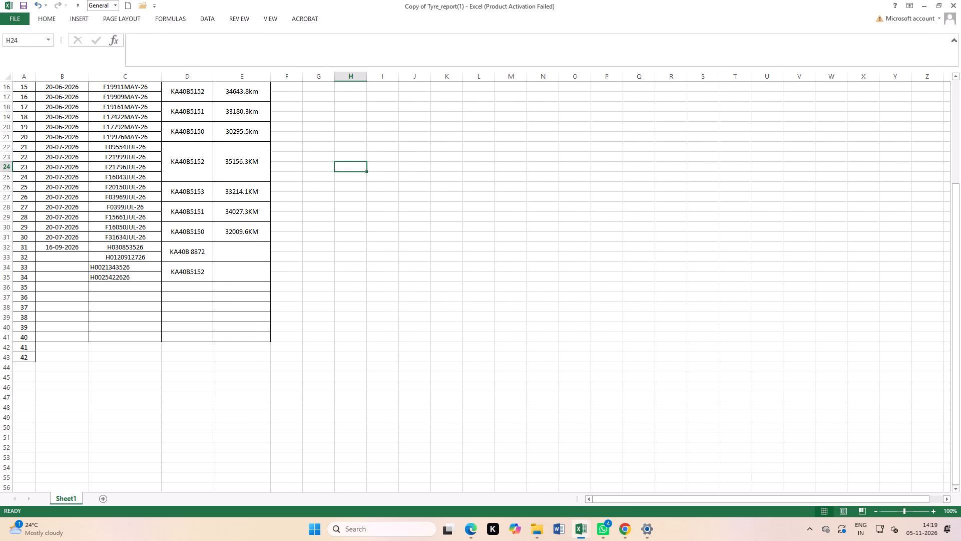
Fill the date 16-09-2026 from B32 down through B41, covering serial numbers 32 to 40.
drag(65, 248, 66, 272)
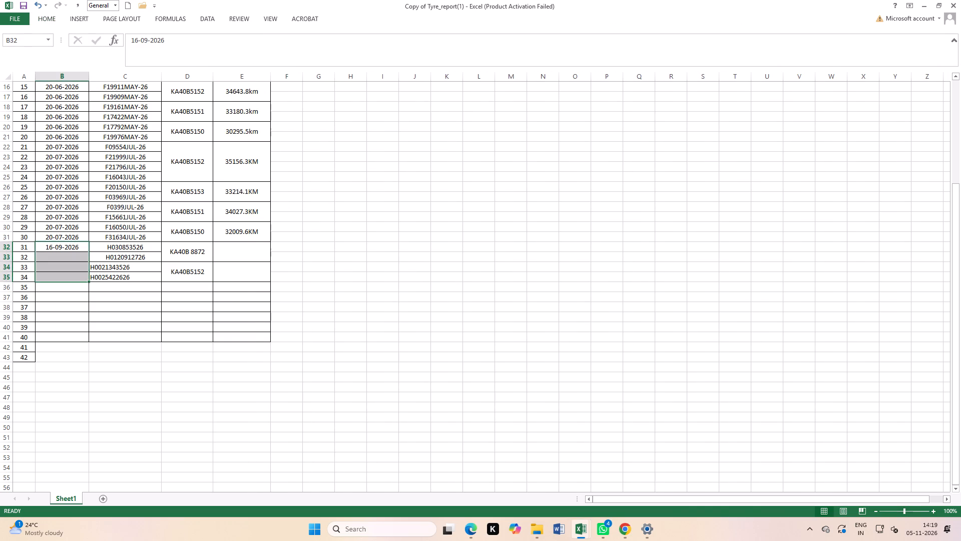
key(ctrl+d)
click(66, 294)
drag(61, 278, 65, 309)
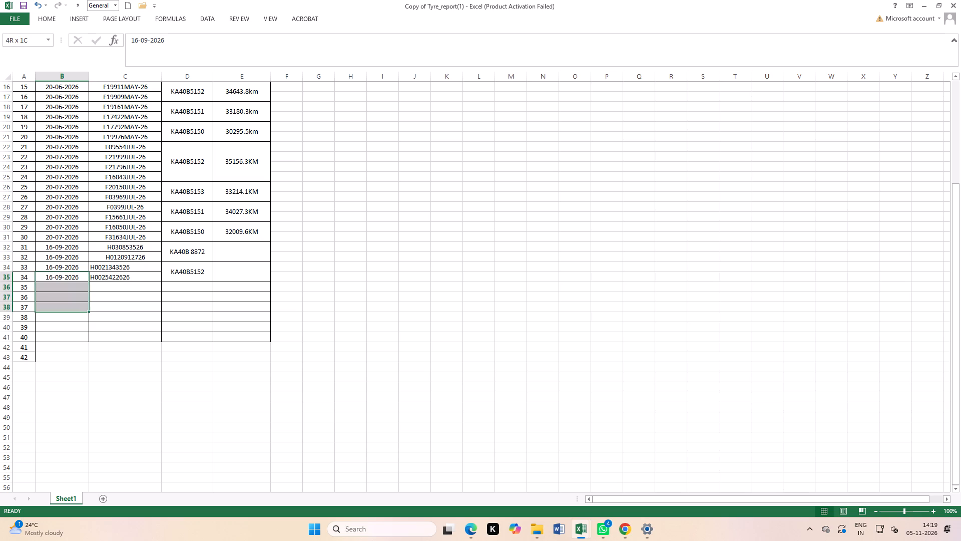
drag(65, 309, 65, 335)
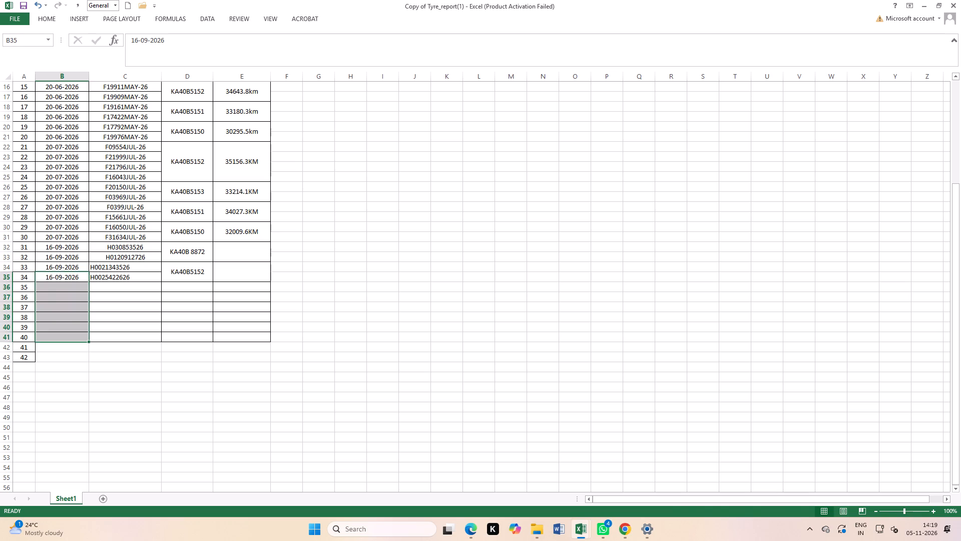
key(ctrl+d)
click(112, 283)
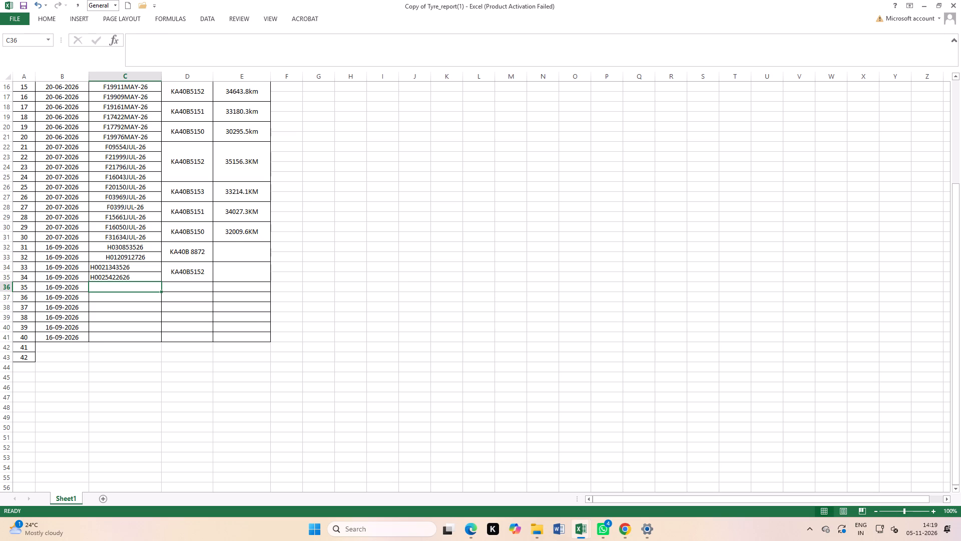
key(h)
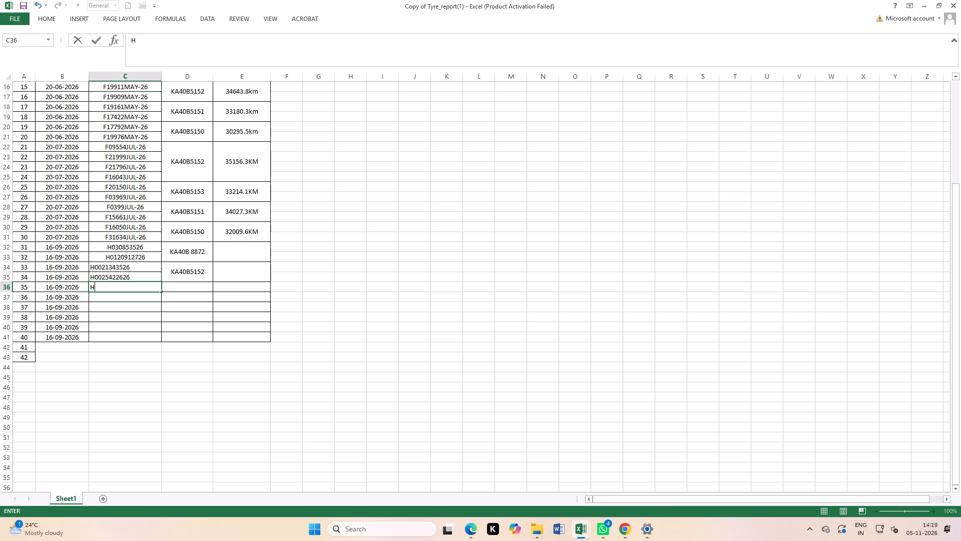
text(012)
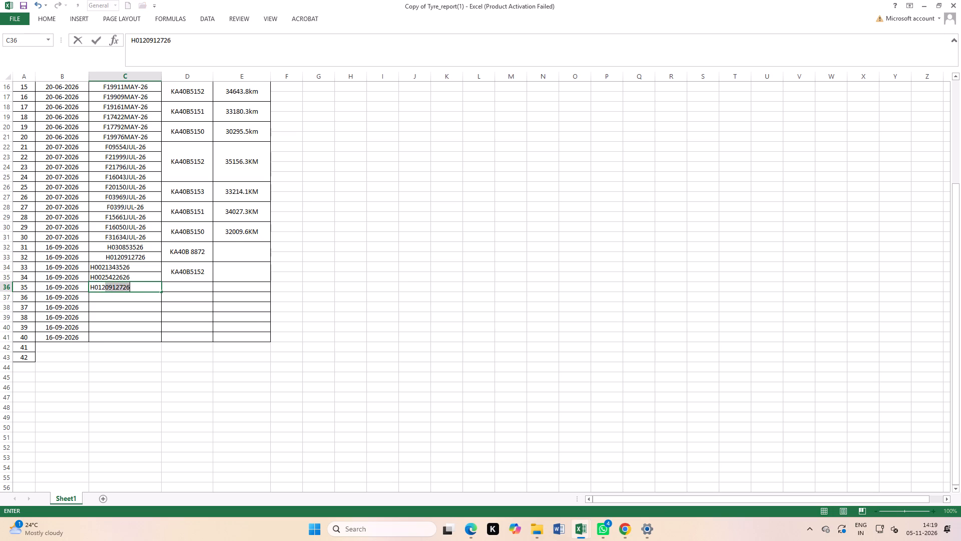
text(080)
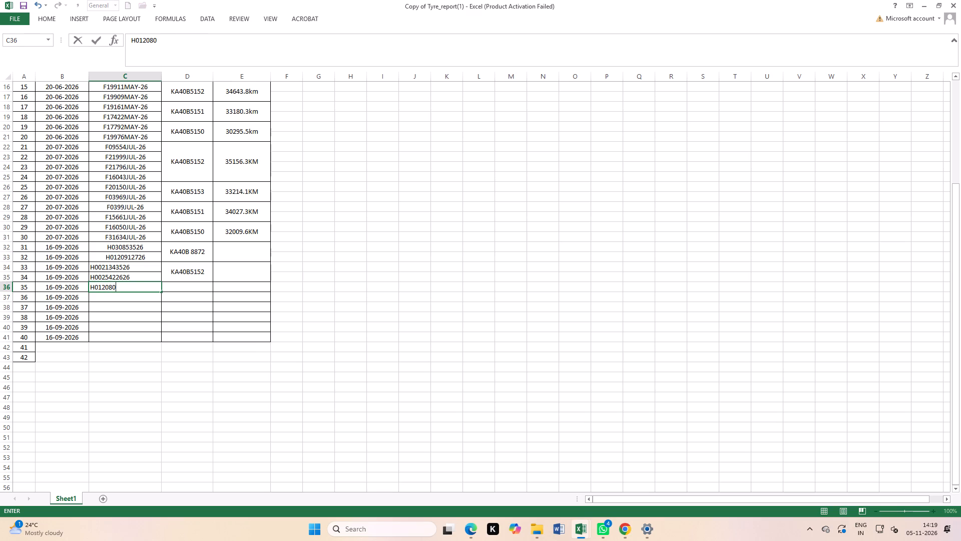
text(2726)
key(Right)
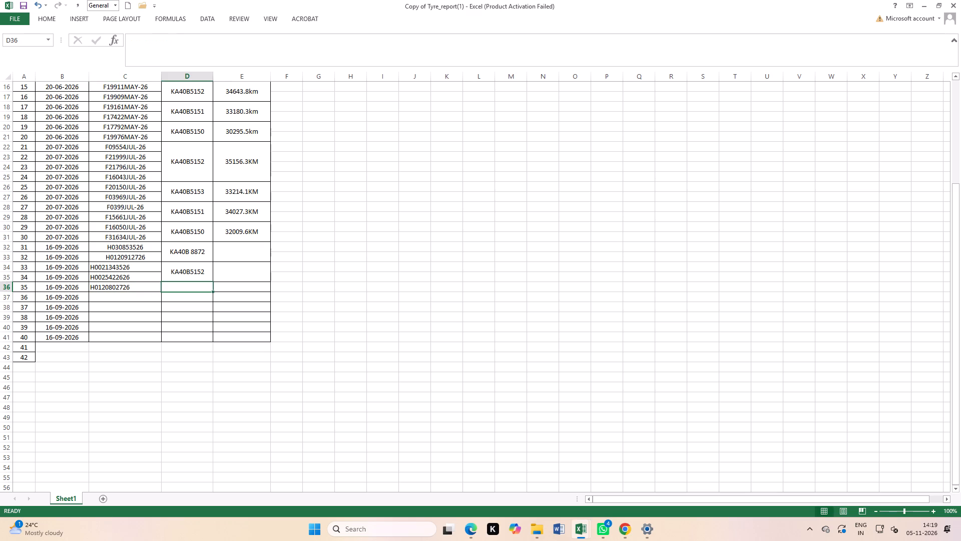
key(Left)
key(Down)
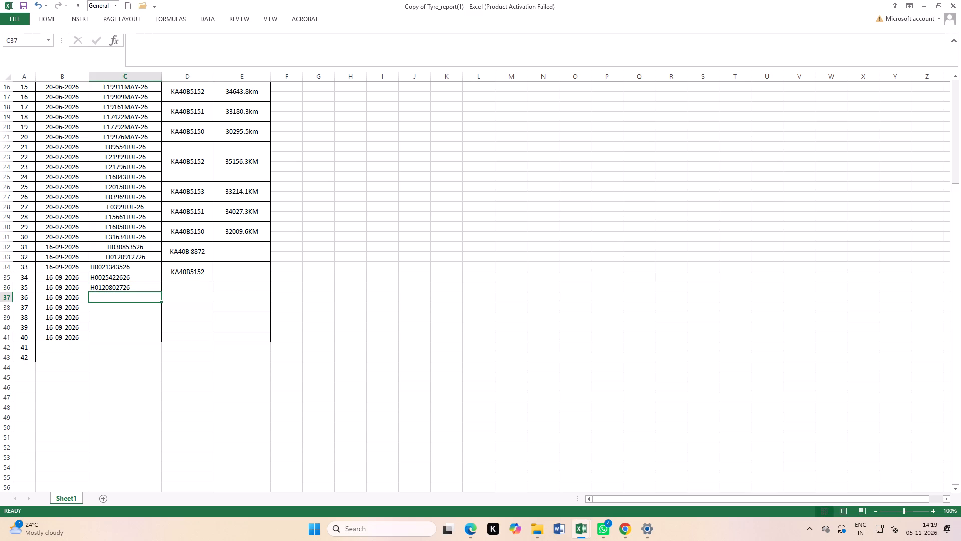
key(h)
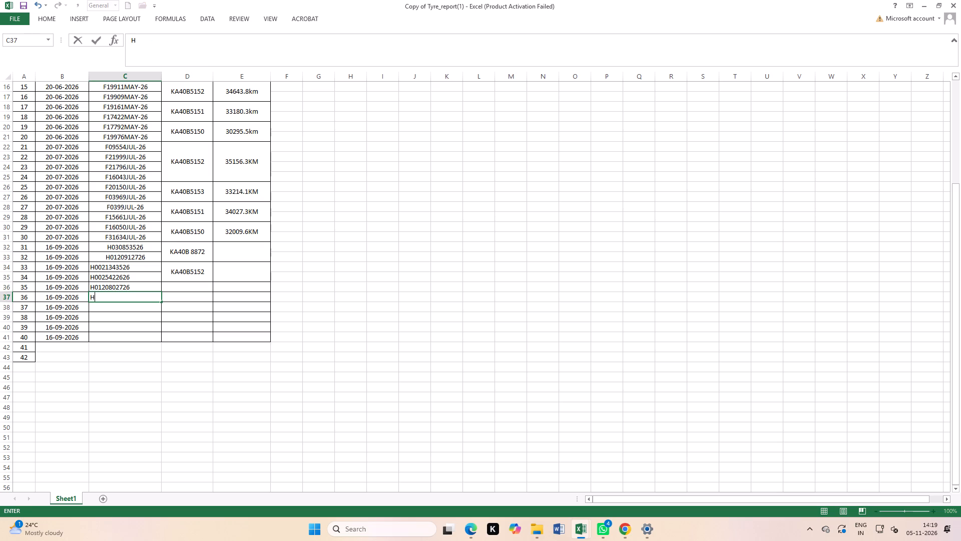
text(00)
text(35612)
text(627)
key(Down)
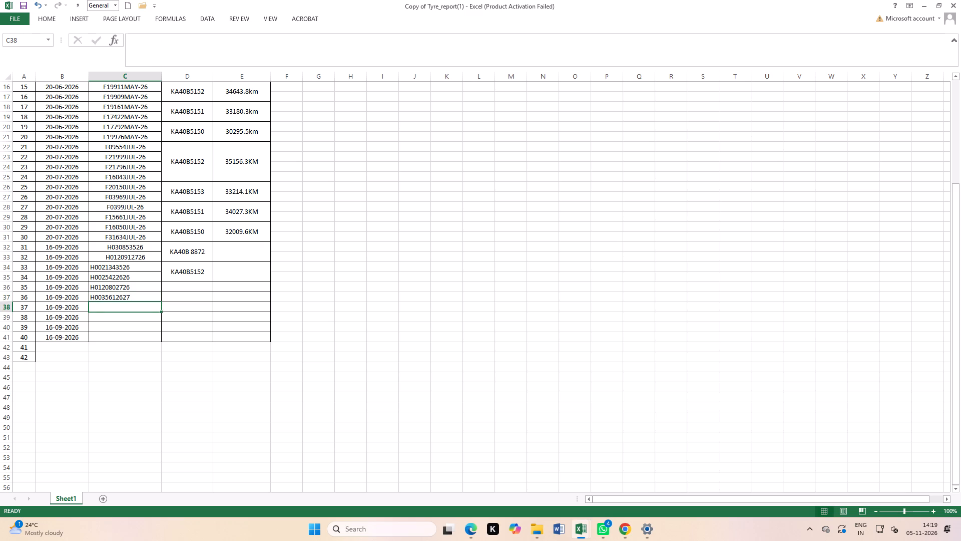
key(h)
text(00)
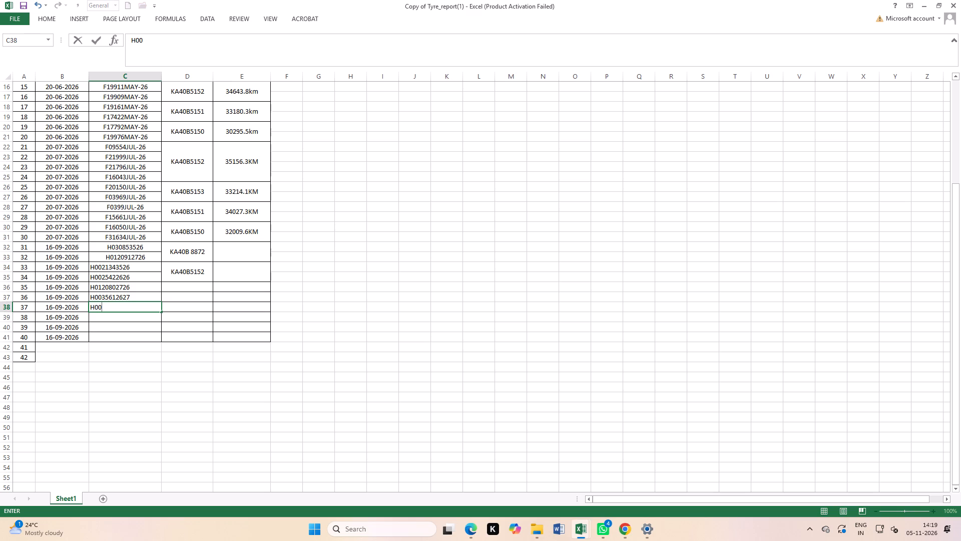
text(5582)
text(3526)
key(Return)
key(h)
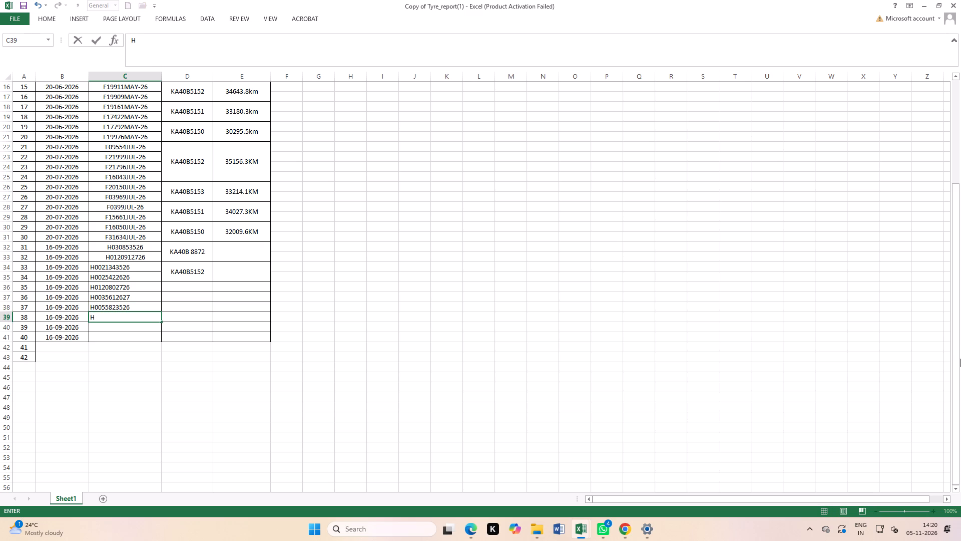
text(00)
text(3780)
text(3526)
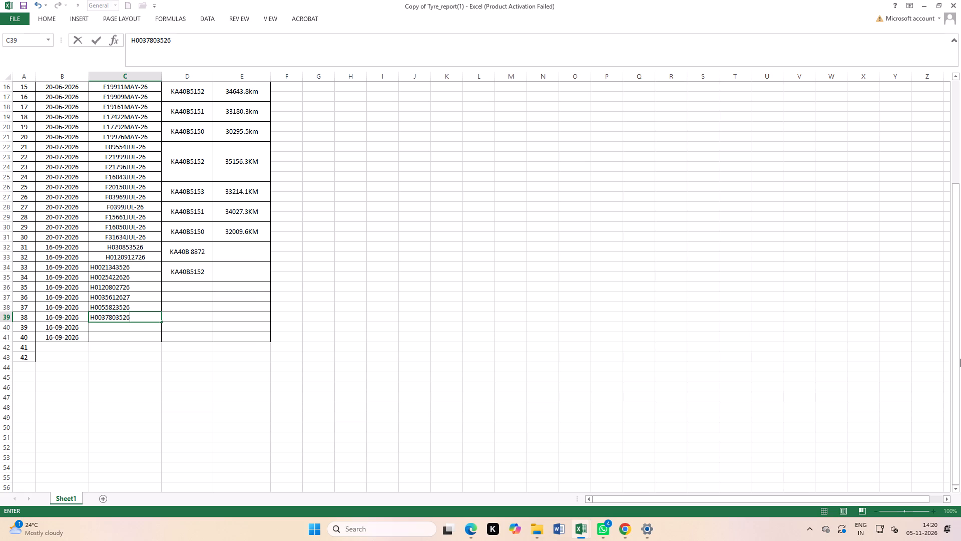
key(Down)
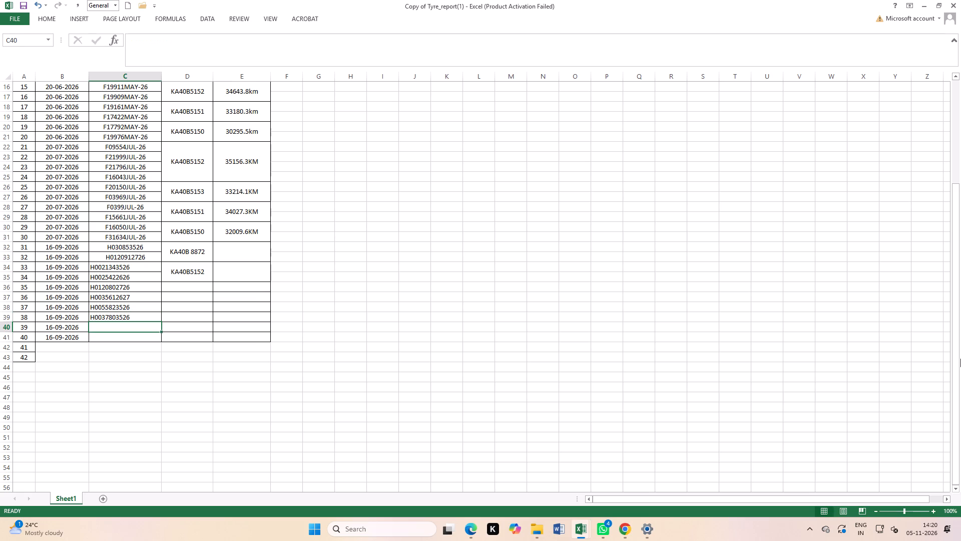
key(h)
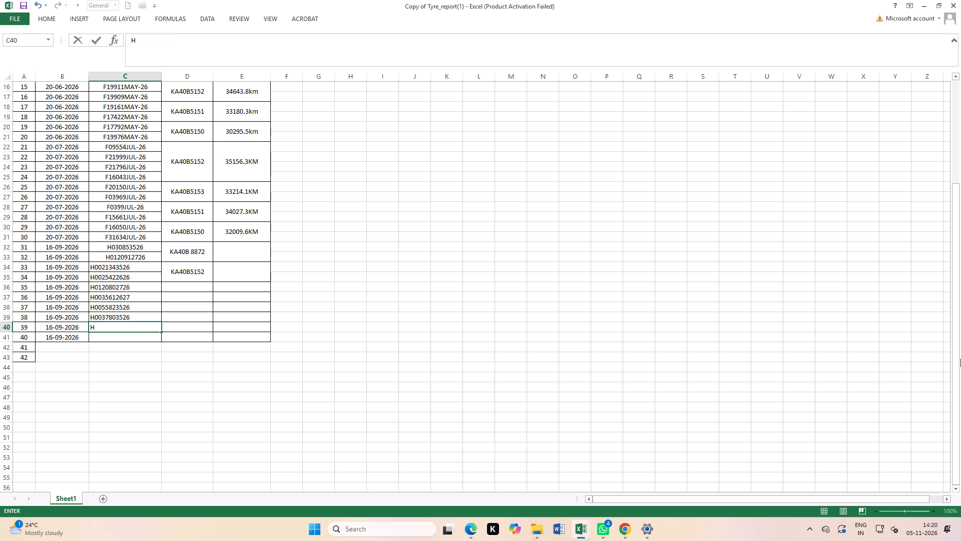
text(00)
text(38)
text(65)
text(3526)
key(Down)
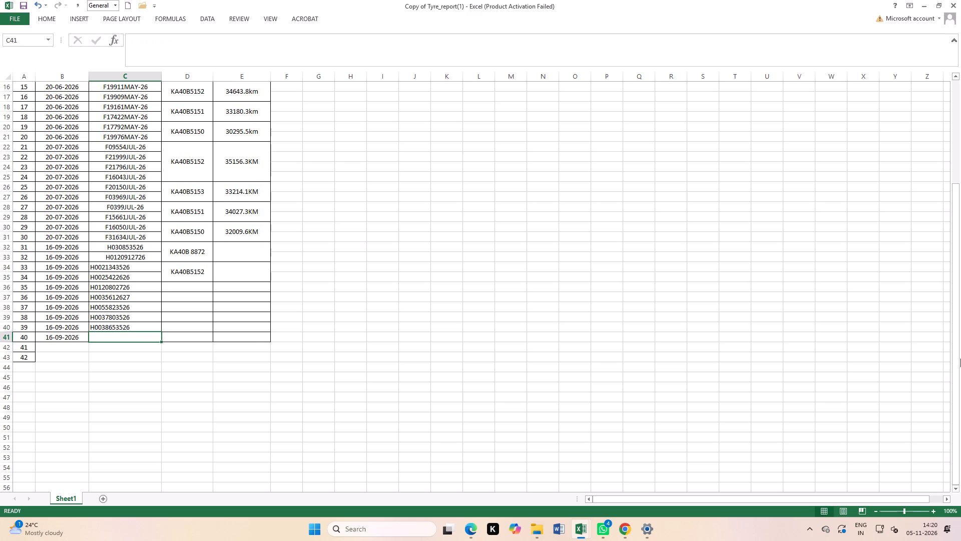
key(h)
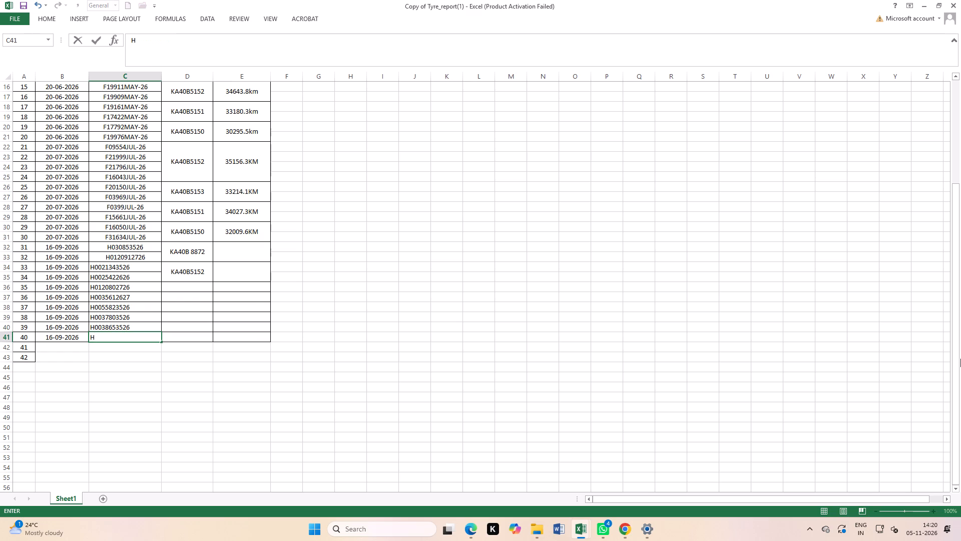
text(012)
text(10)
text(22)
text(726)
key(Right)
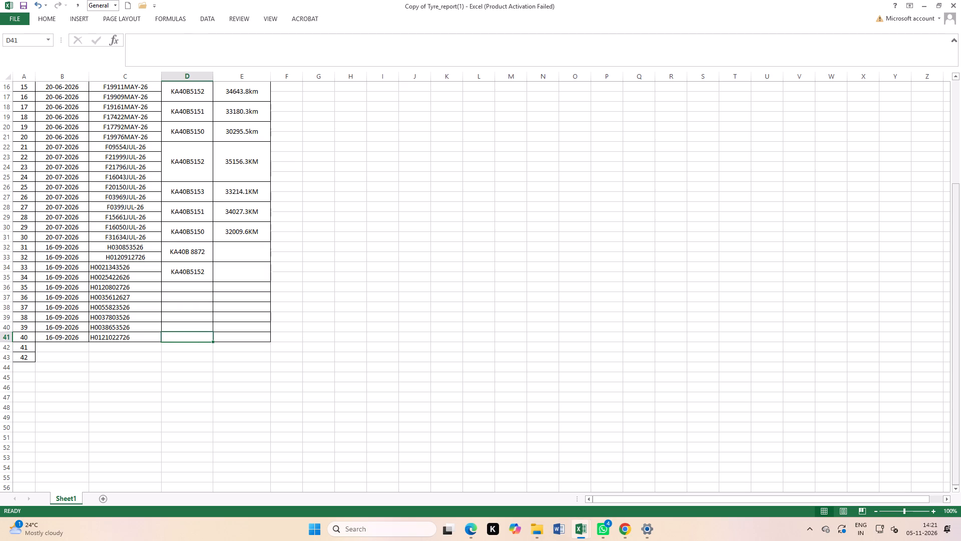
Center the tyre numbers horizontally in C34 through C41, for serial numbers 33 to 40.
drag(141, 267, 142, 333)
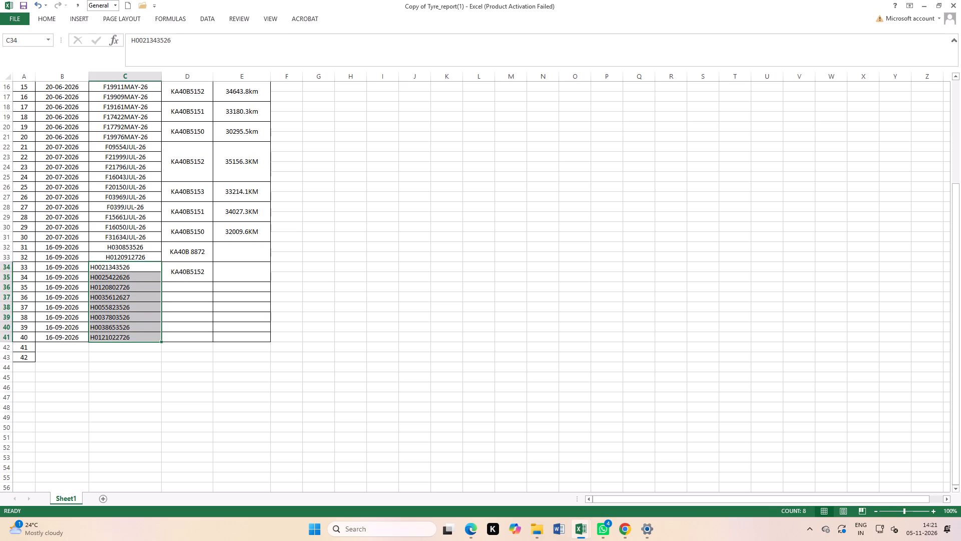
click(55, 16)
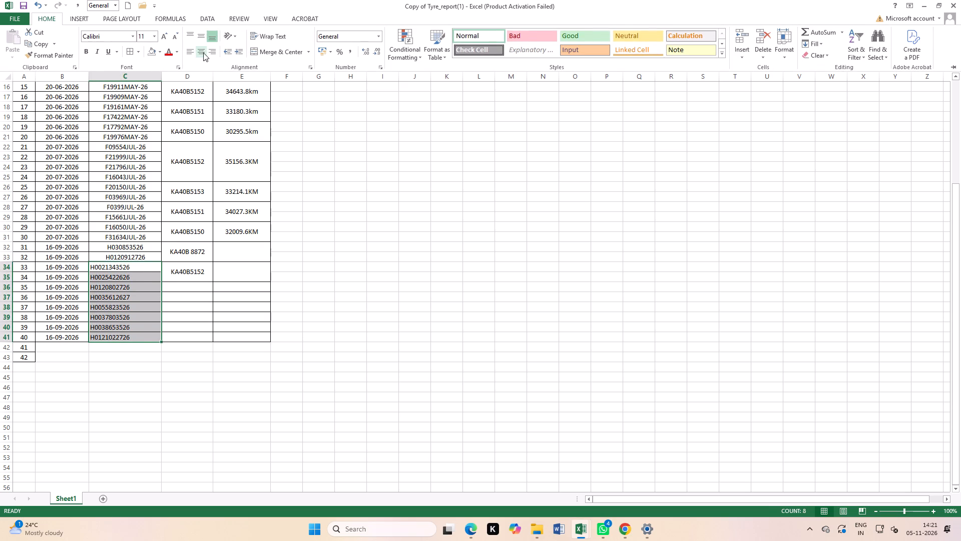
click(203, 53)
click(435, 318)
click(543, 340)
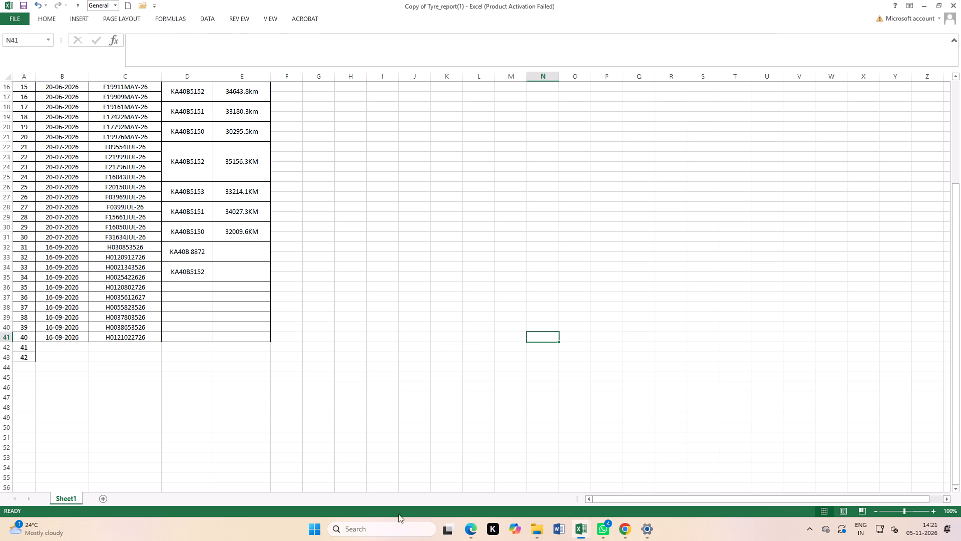
click(249, 253)
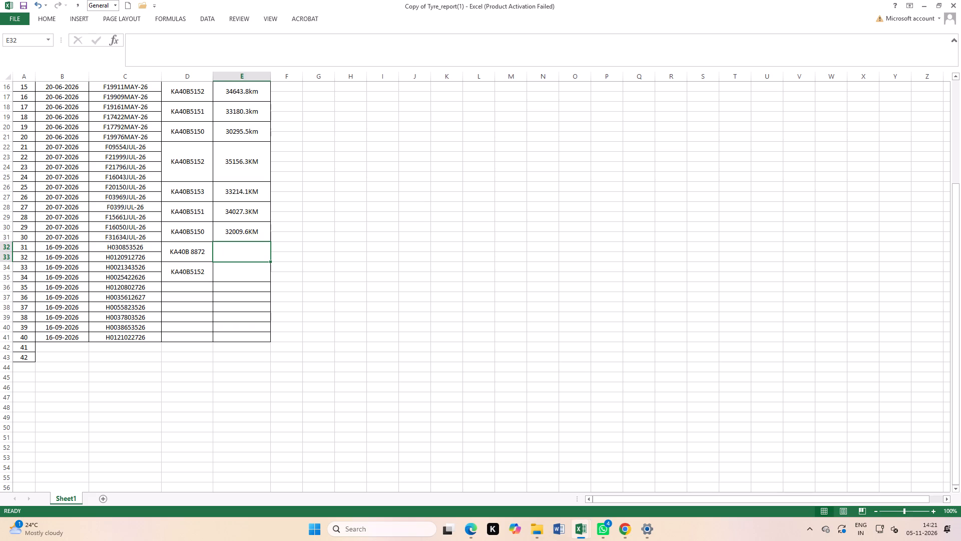
text(13926)
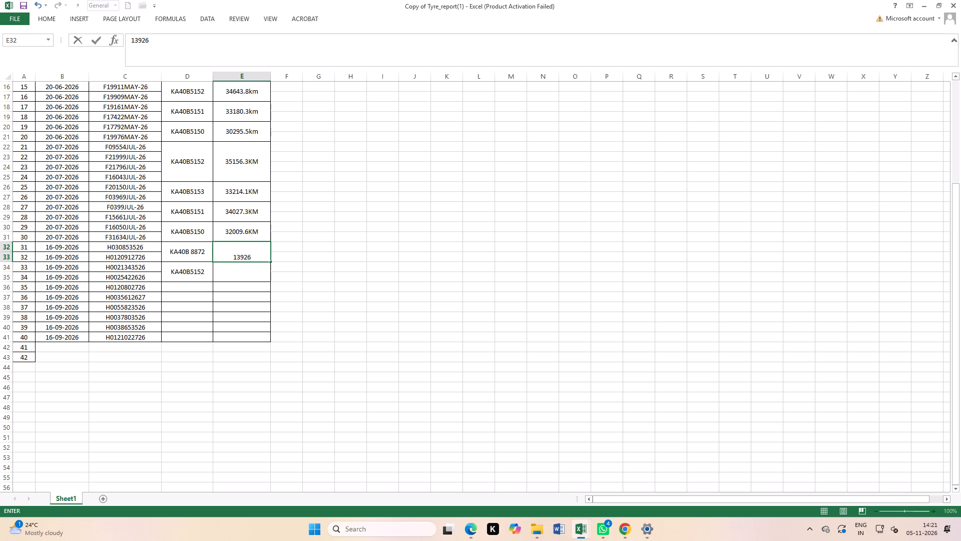
text(.7KM)
click(349, 319)
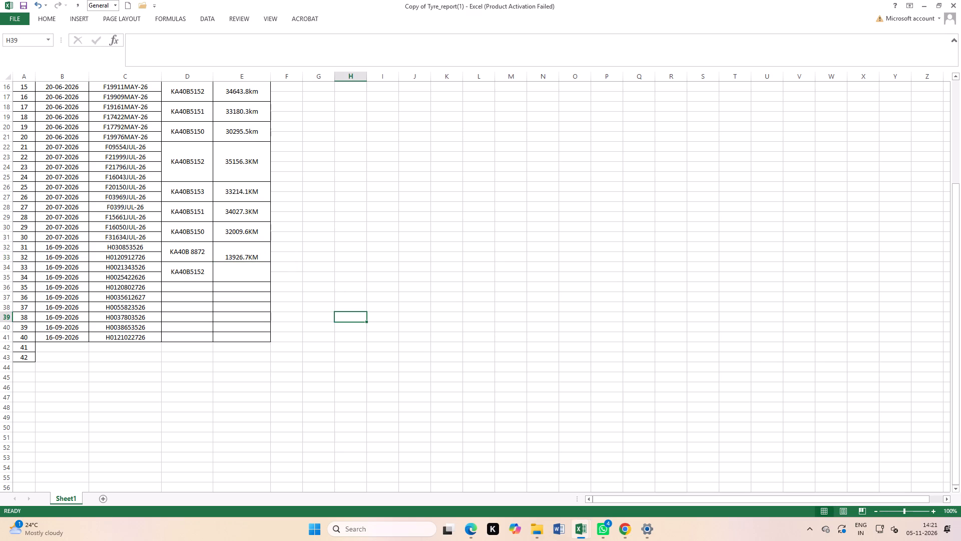
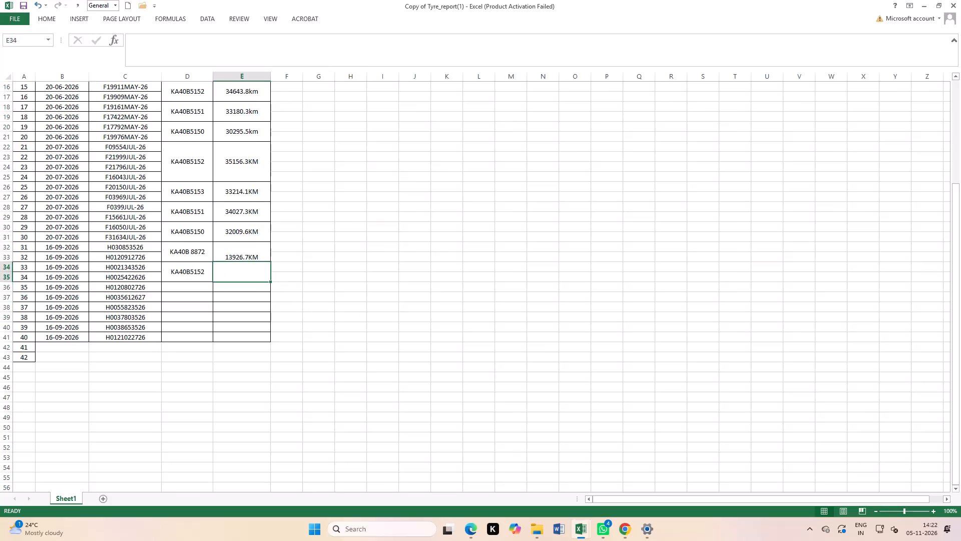
text(37960)
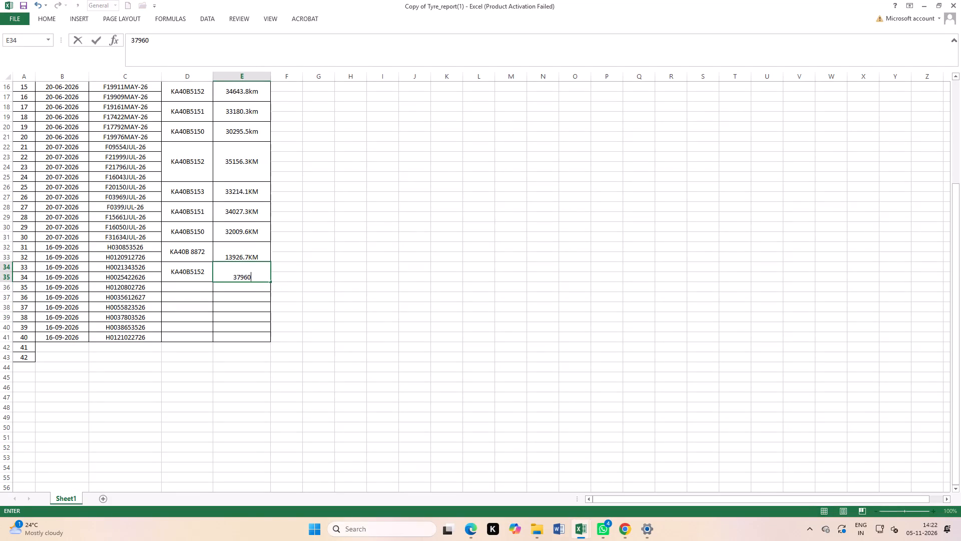
key(period)
key(7)
text(KM)
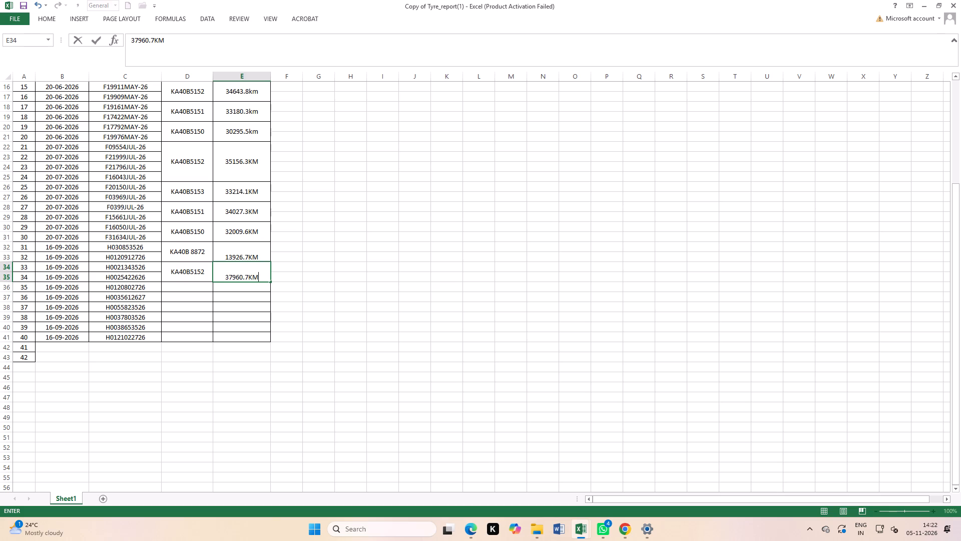
drag(472, 317, 466, 318)
Middle-align the kilometre readings vertically in merged cells E34 and E32.
click(245, 276)
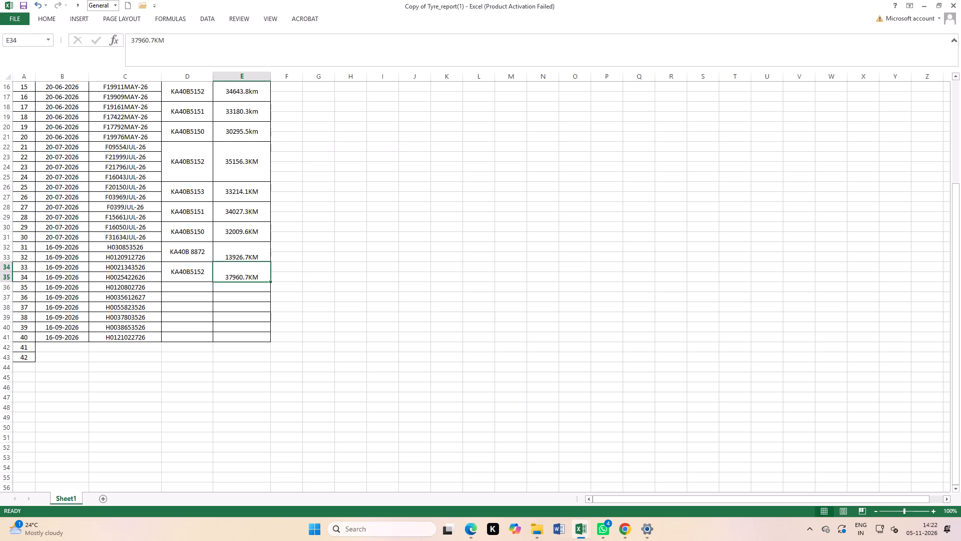
click(51, 19)
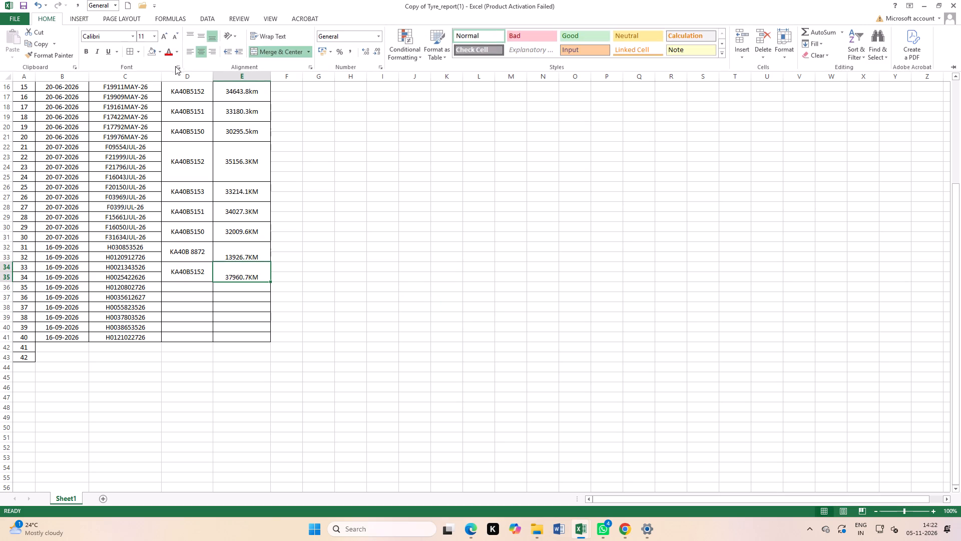
click(206, 36)
click(403, 192)
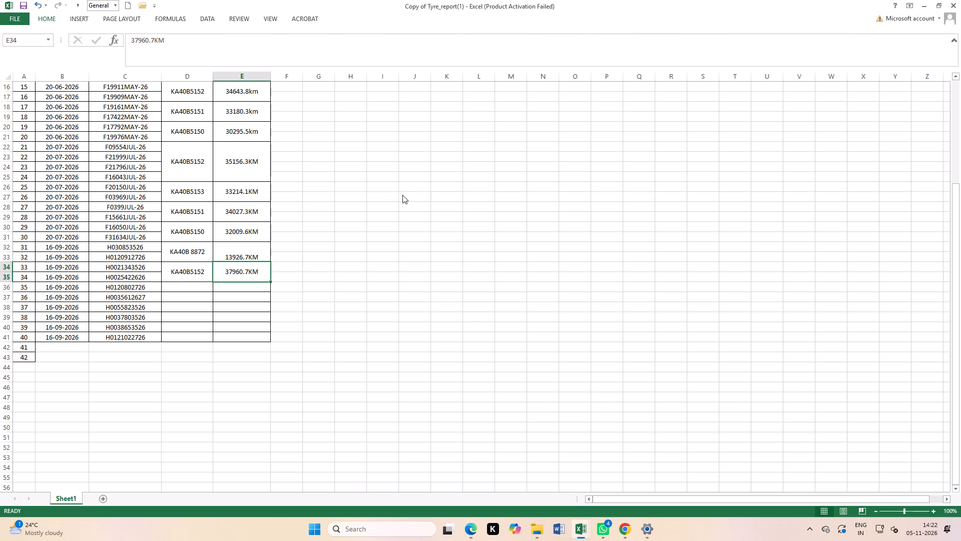
click(363, 292)
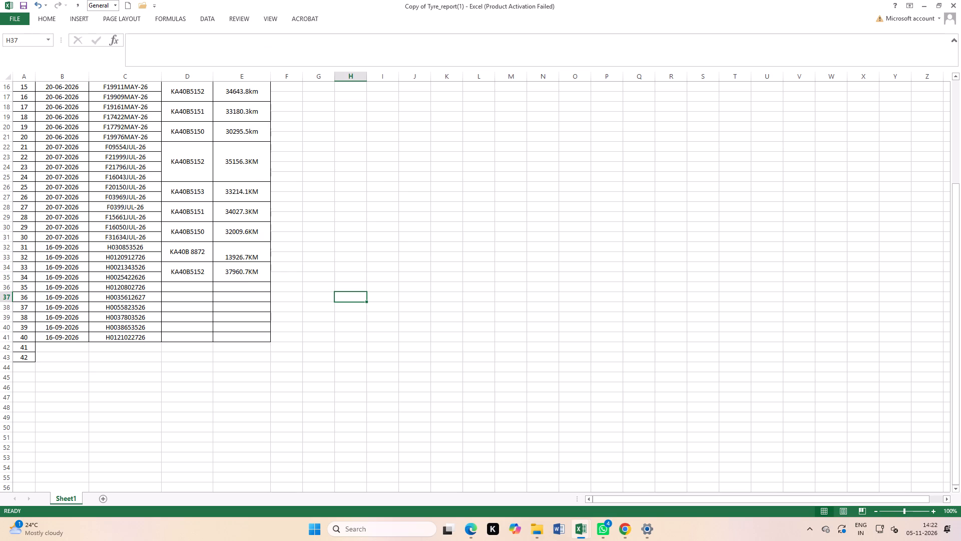
click(246, 253)
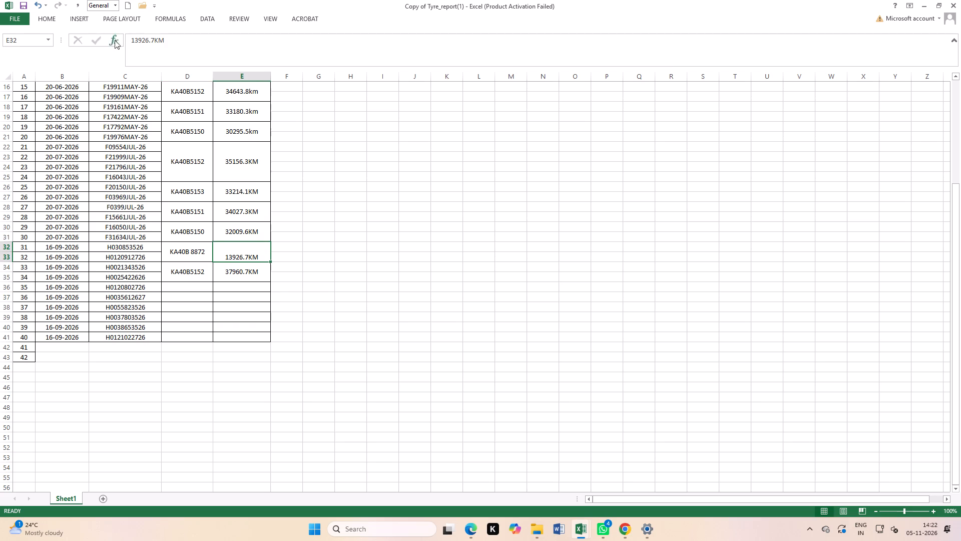
click(48, 20)
click(198, 34)
click(460, 302)
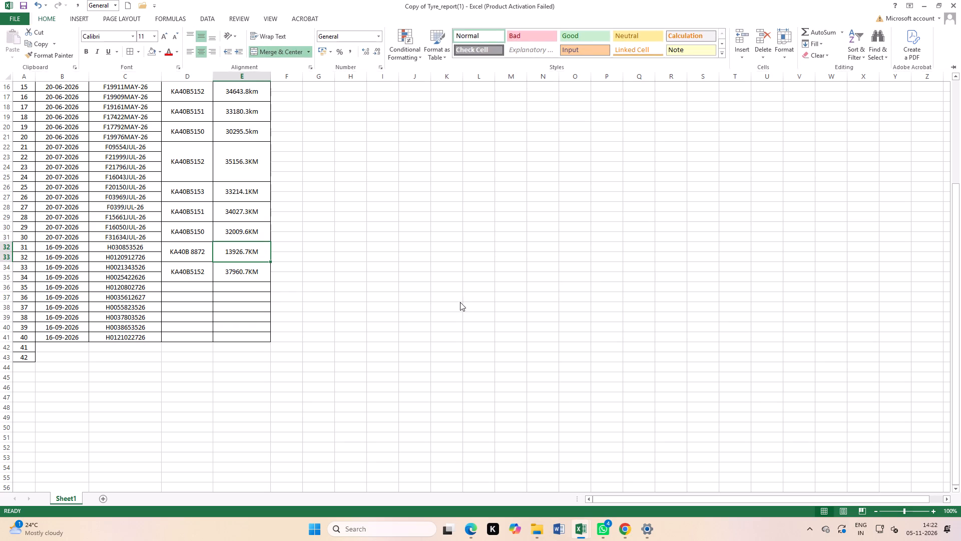
click(396, 286)
scroll(329, 263, up, 10)
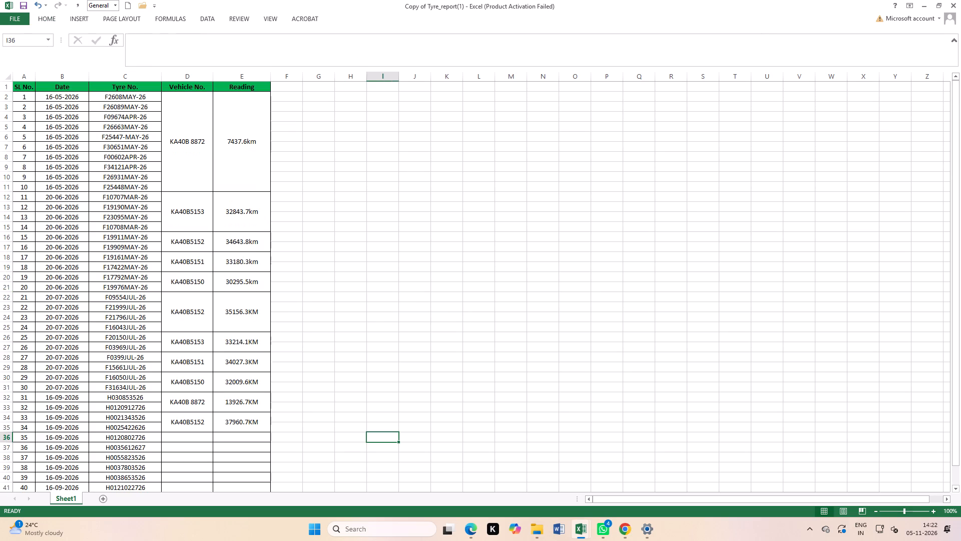
scroll(329, 263, down, 8)
scroll(329, 263, up, 2)
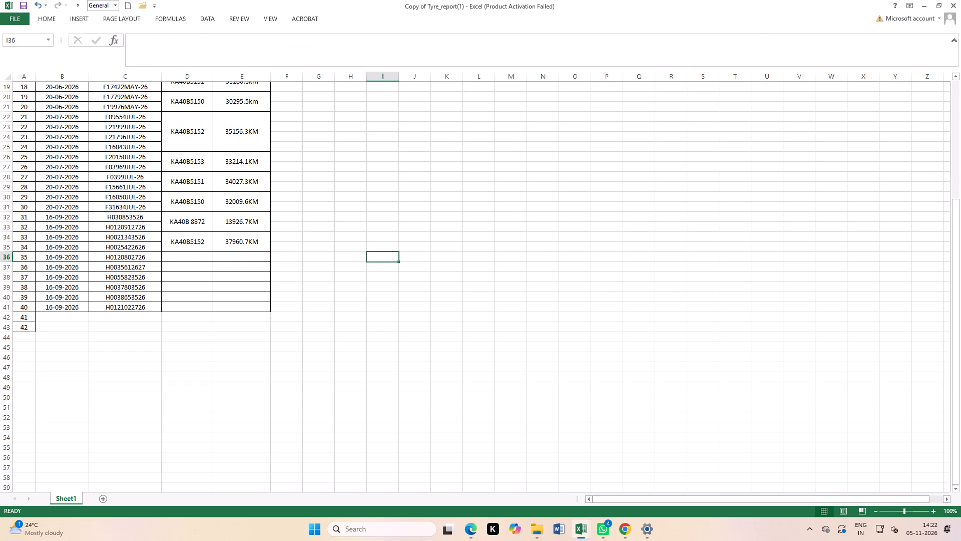
drag(293, 235, 312, 244)
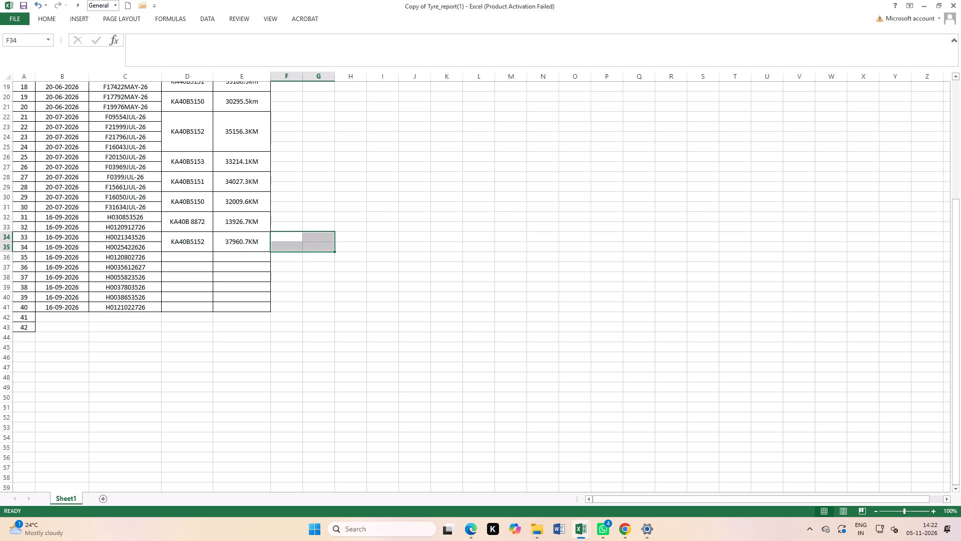
click(299, 236)
drag(290, 238, 311, 244)
click(51, 17)
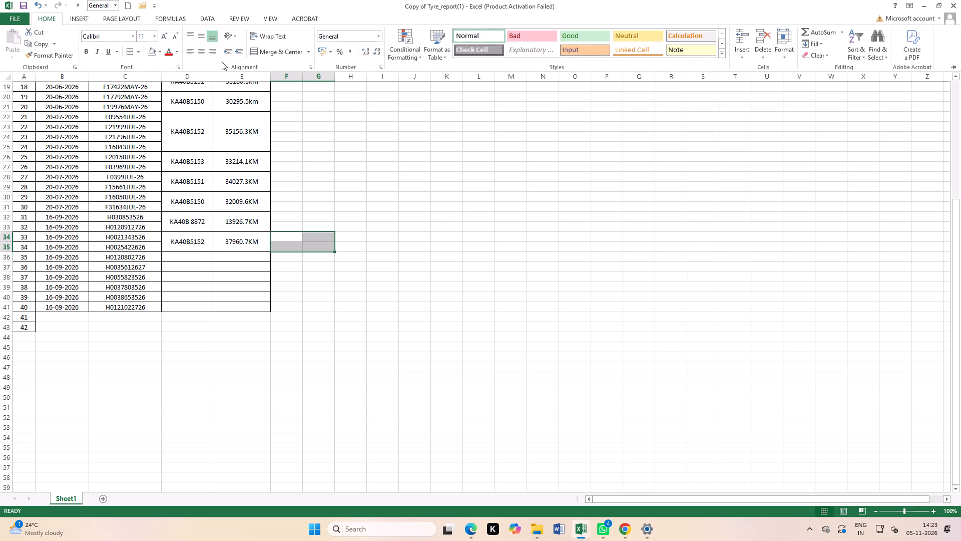
click(272, 54)
click(458, 274)
click(415, 273)
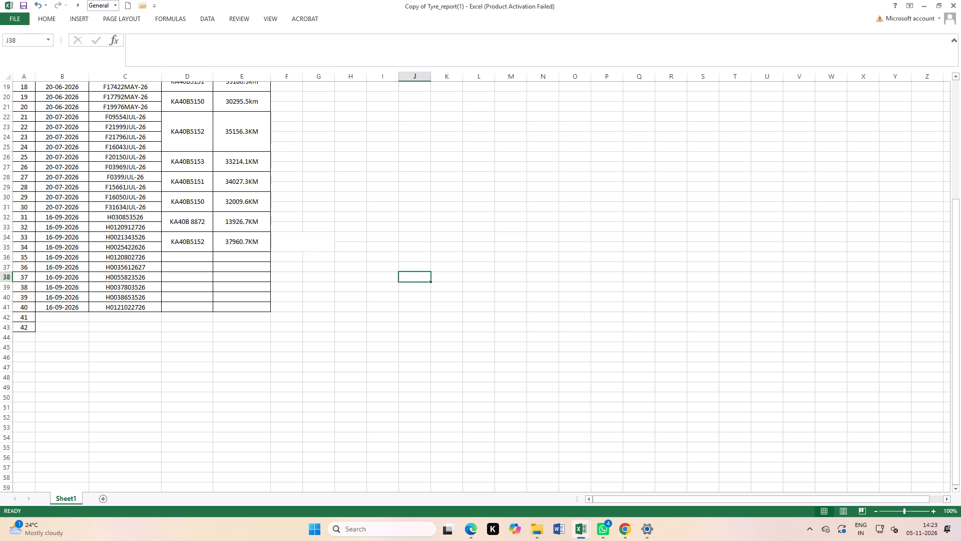
click(304, 235)
text(18/10/2026)
click(49, 20)
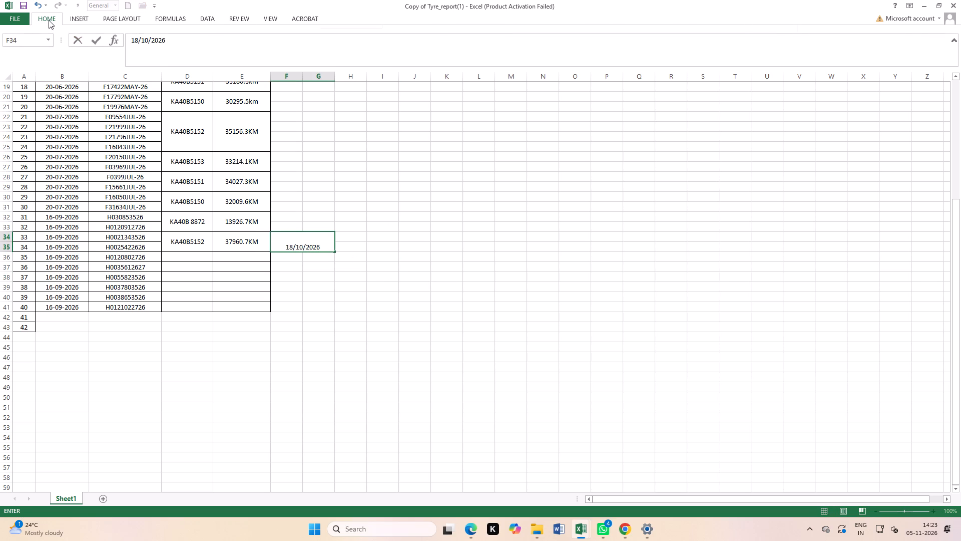
click(360, 169)
click(397, 252)
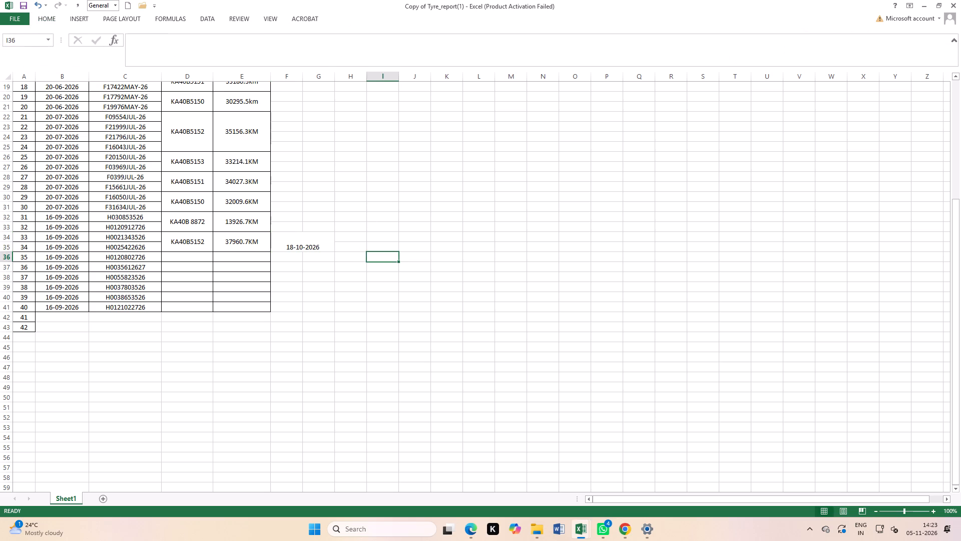
drag(289, 216, 322, 223)
click(47, 19)
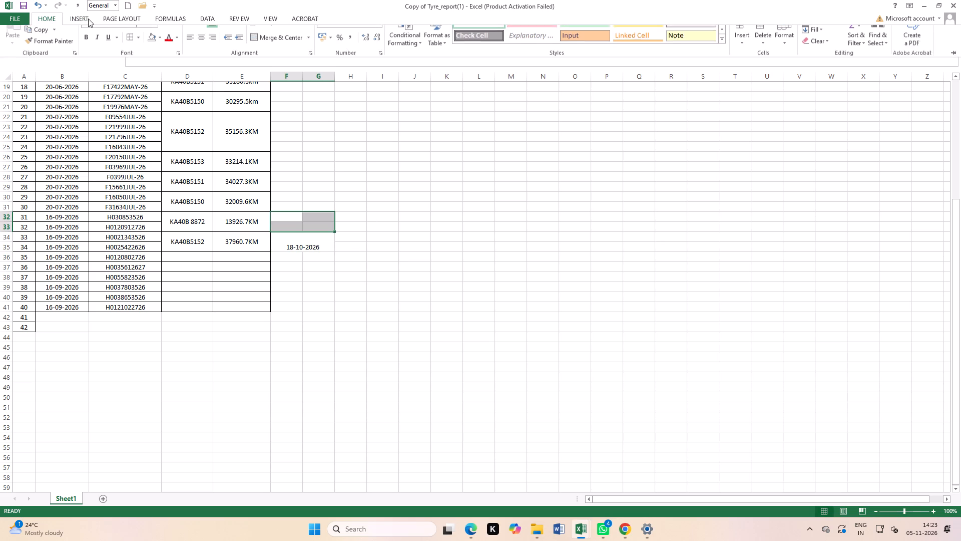
click(268, 53)
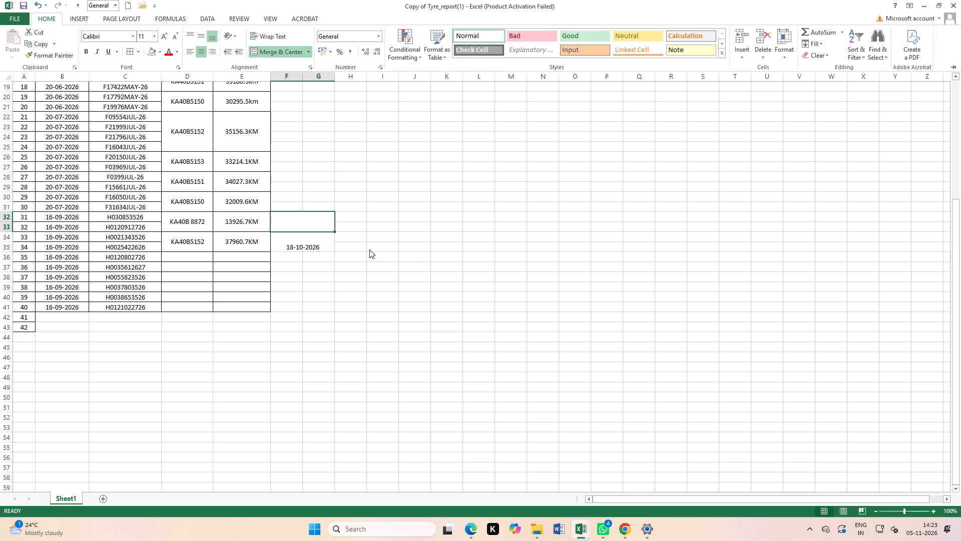
click(282, 223)
text(2910)
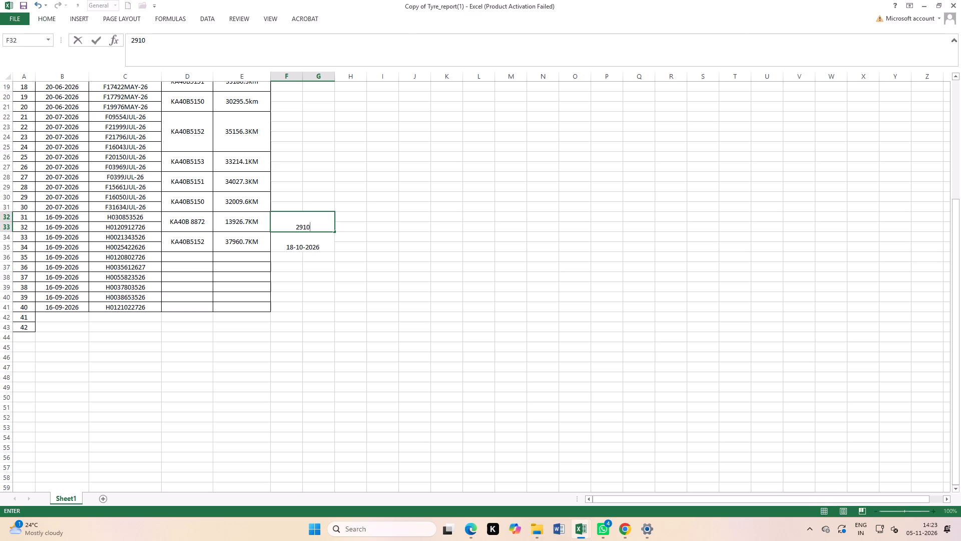
key(BackSpace)
key(BackSpace)
text(/01)
key(BackSpace)
key(BackSpace)
text(10/2026)
click(495, 244)
Middle-align the two dates vertically in the merged cells F32:G35.
drag(310, 223, 310, 242)
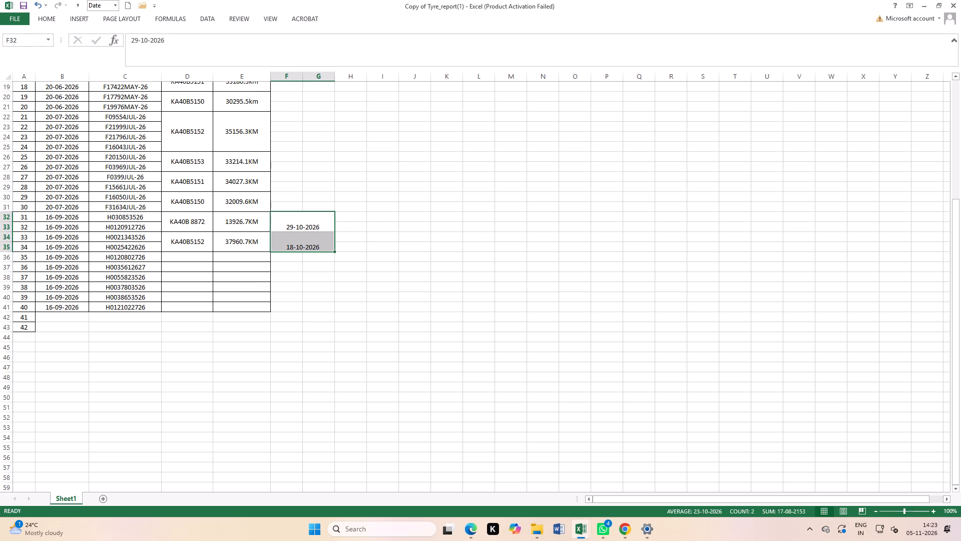
click(43, 24)
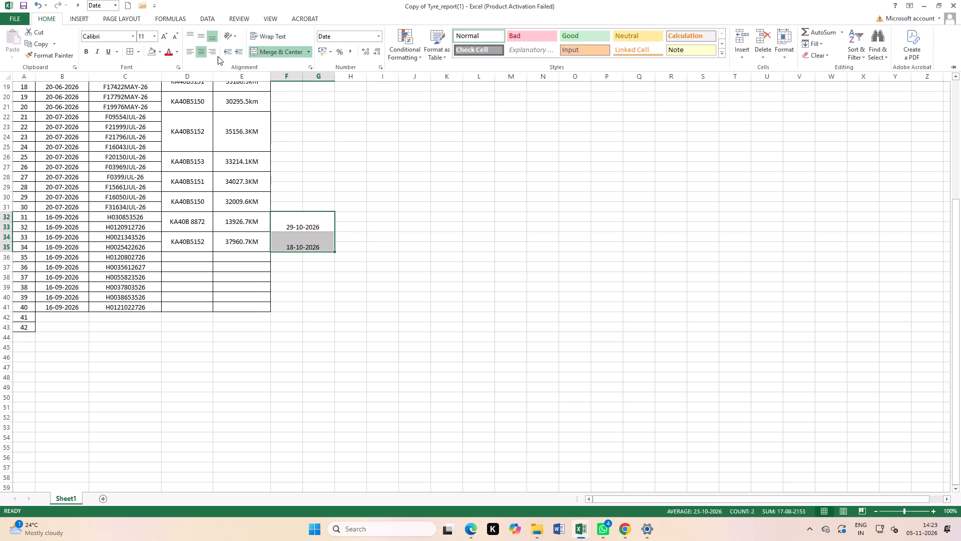
click(202, 37)
click(459, 227)
click(426, 227)
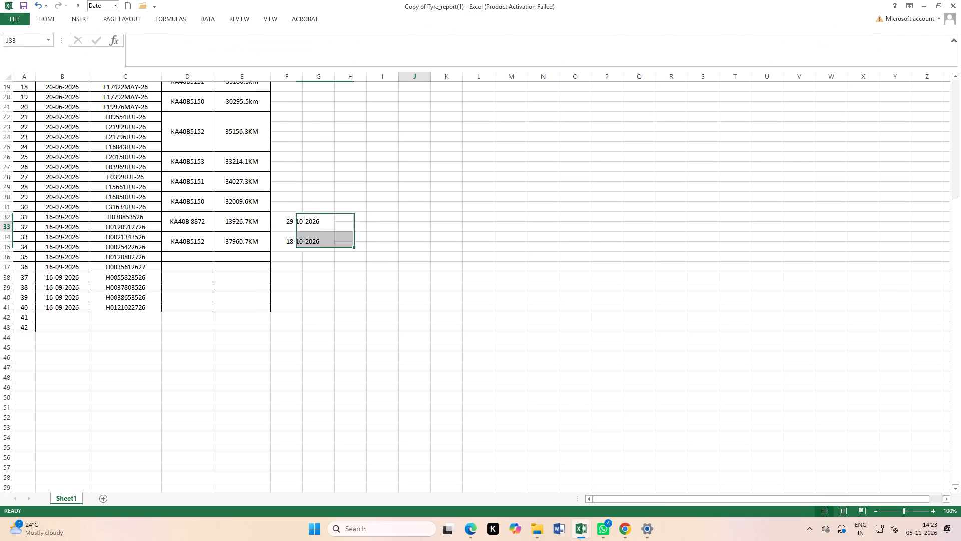
Save the tyre report workbook.
triple_click(22, 5)
triple_click(22, 5)
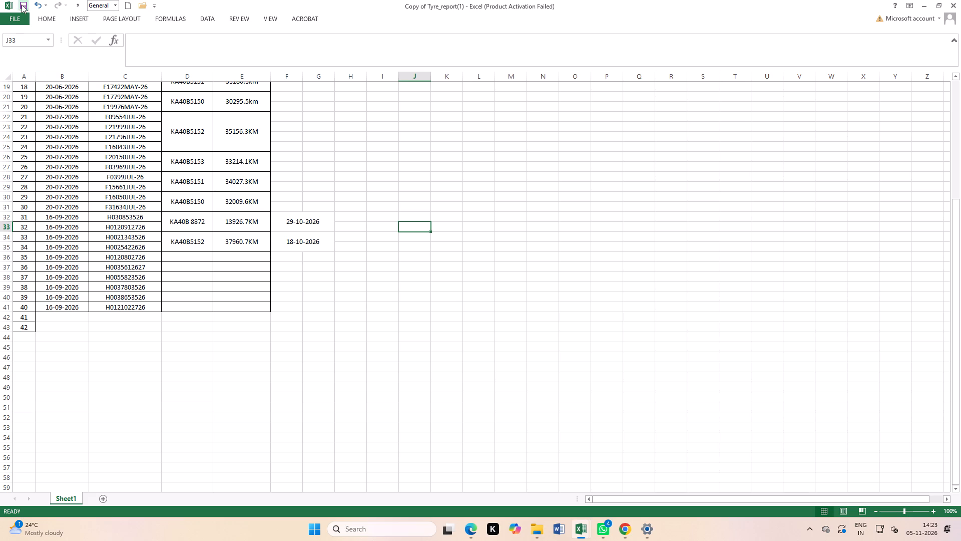
click(22, 5)
Fill the 16-09-2026 tyre records and their adjoining dates, B32:G41, with yellow.
scroll(22, 5, up, 11)
scroll(236, 215, up, 3)
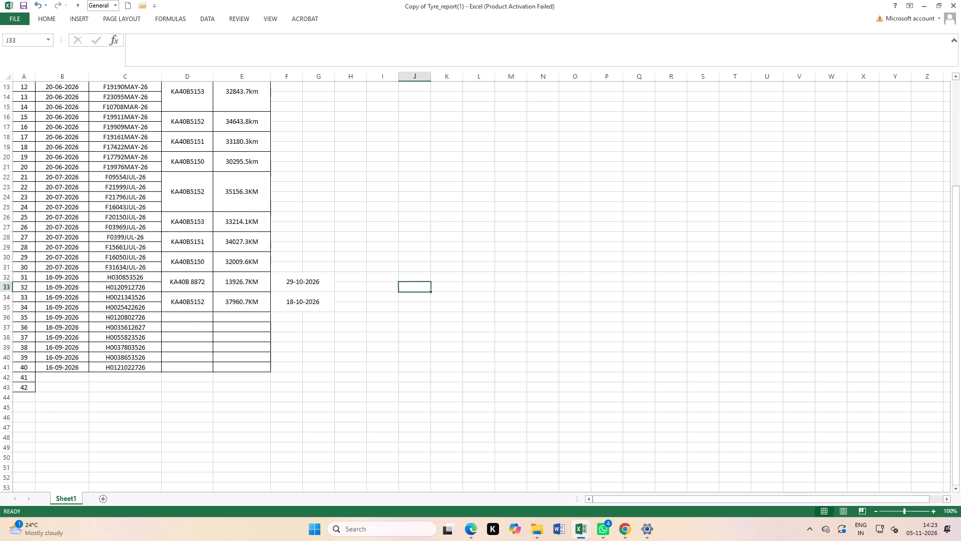
scroll(236, 215, up, 12)
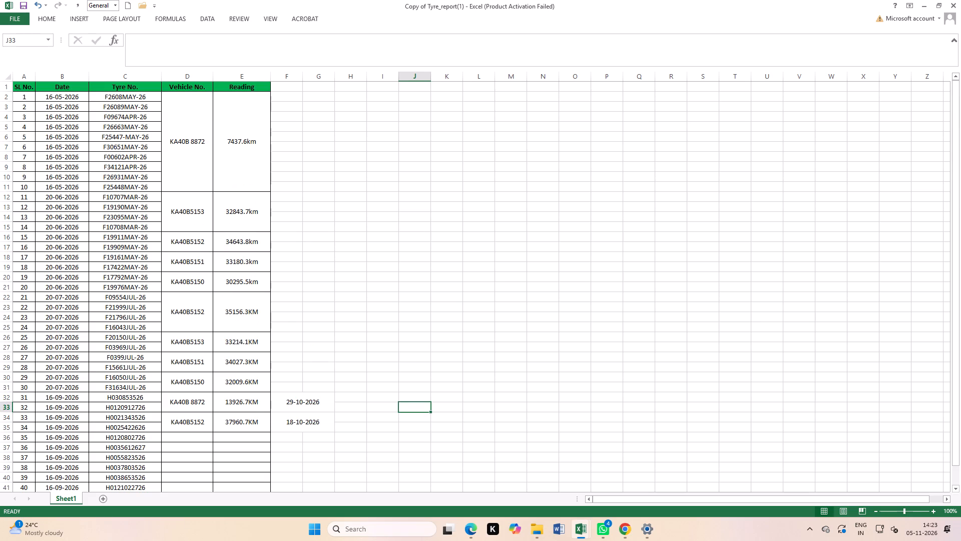
scroll(237, 392, down, 4)
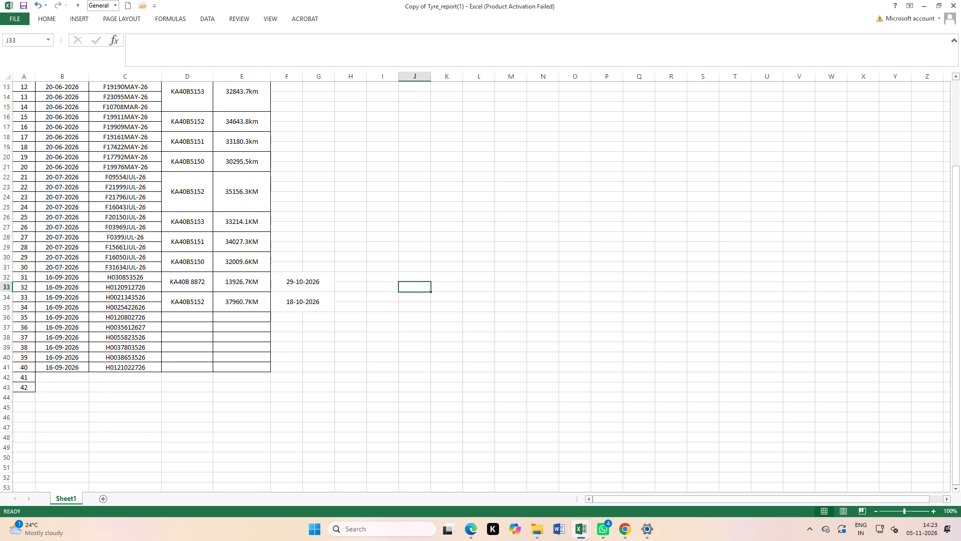
scroll(136, 261, up, 3)
scroll(141, 364, down, 2)
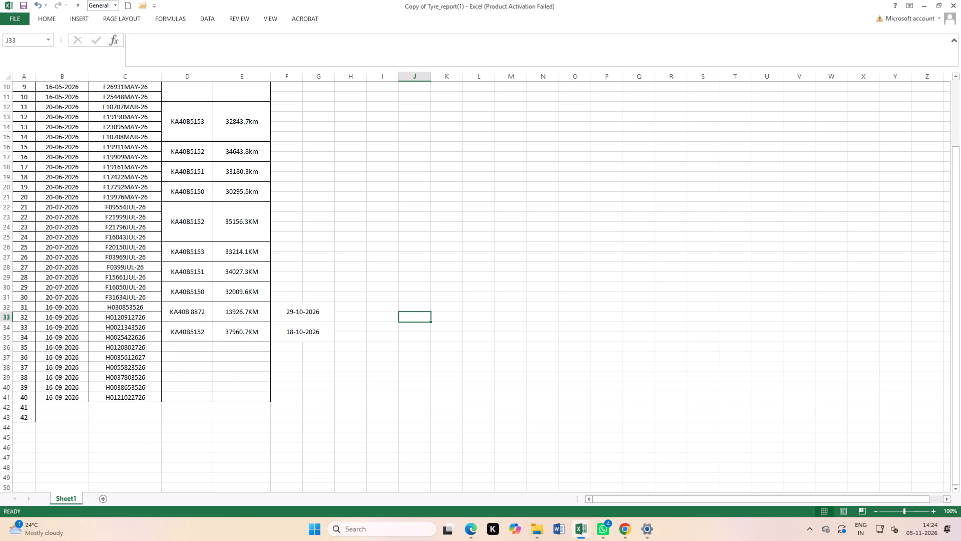
drag(55, 306, 286, 401)
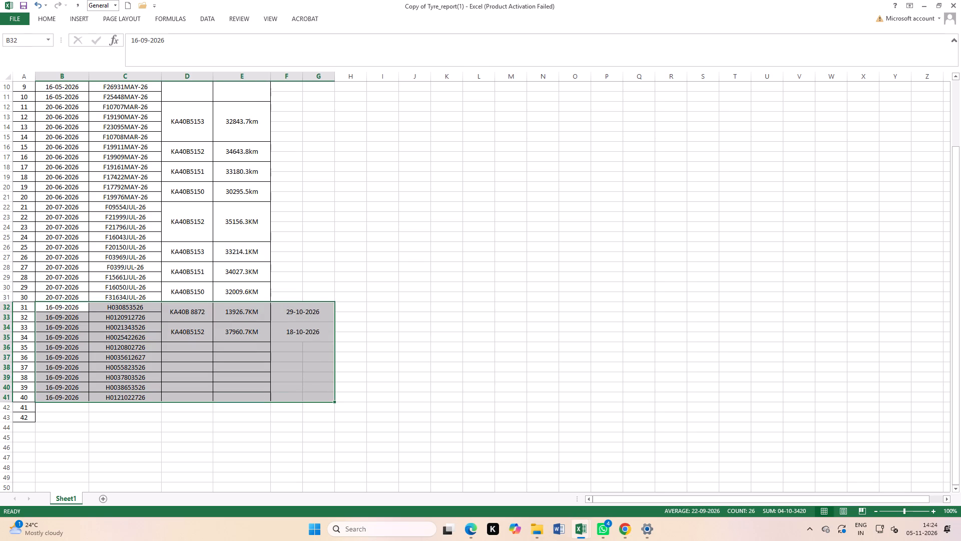
click(46, 17)
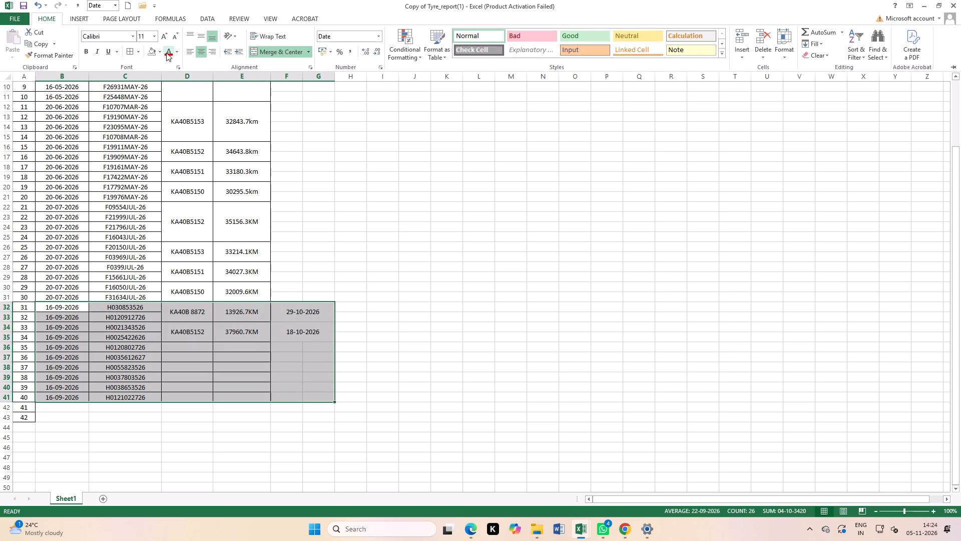
click(160, 51)
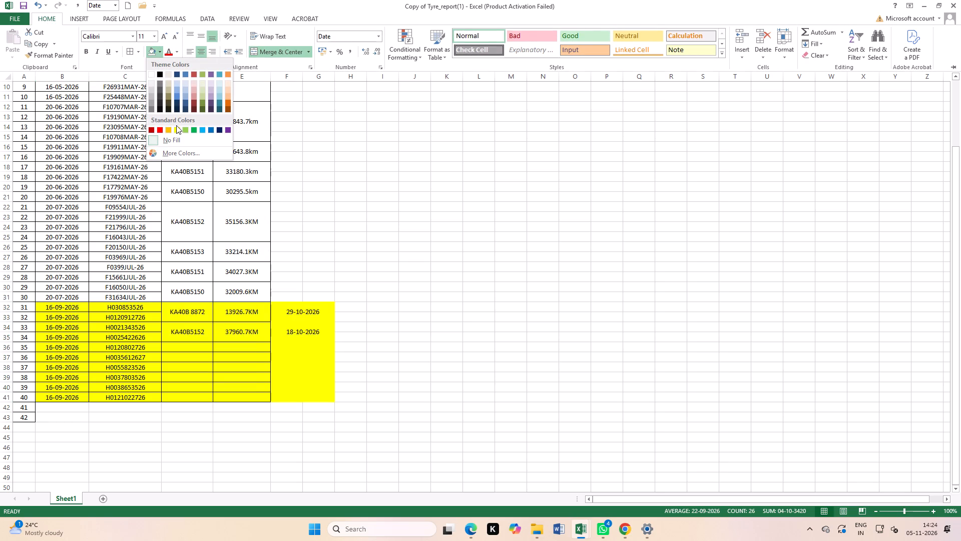
click(176, 125)
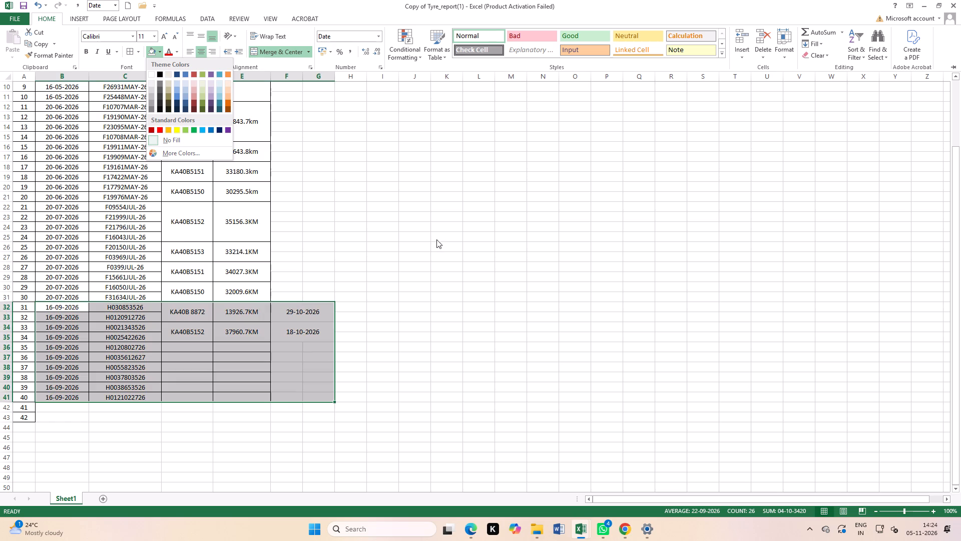
click(177, 127)
click(391, 235)
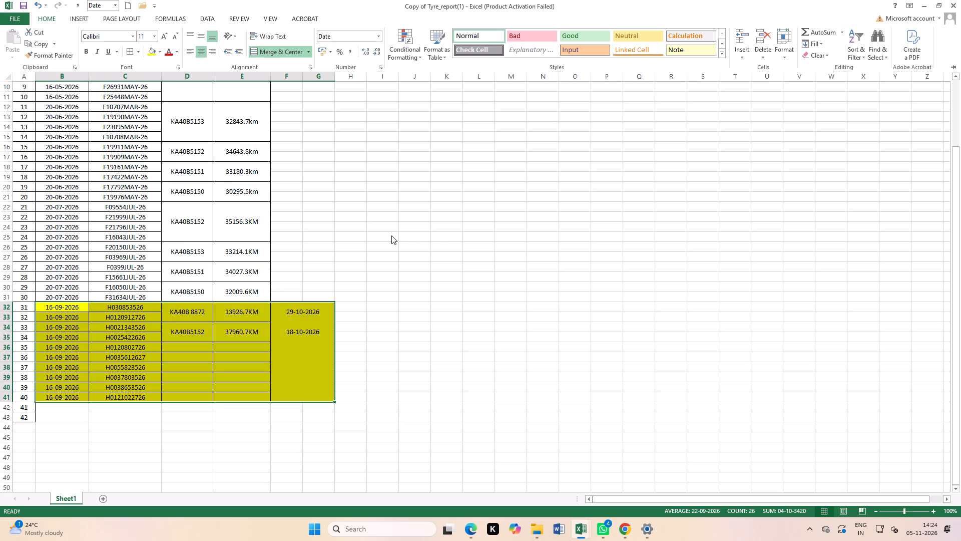
click(390, 232)
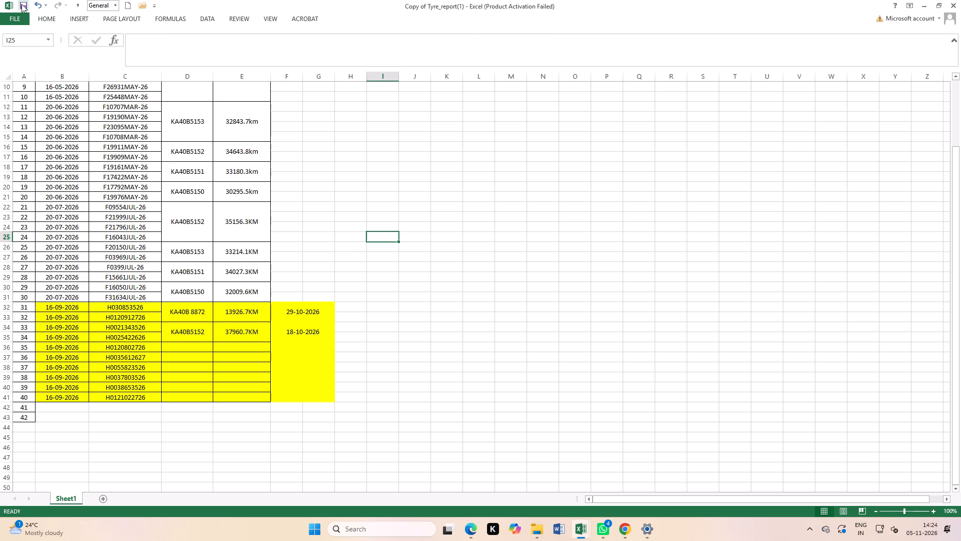
Save the tyre report with the yellow highlighting.
triple_click(22, 4)
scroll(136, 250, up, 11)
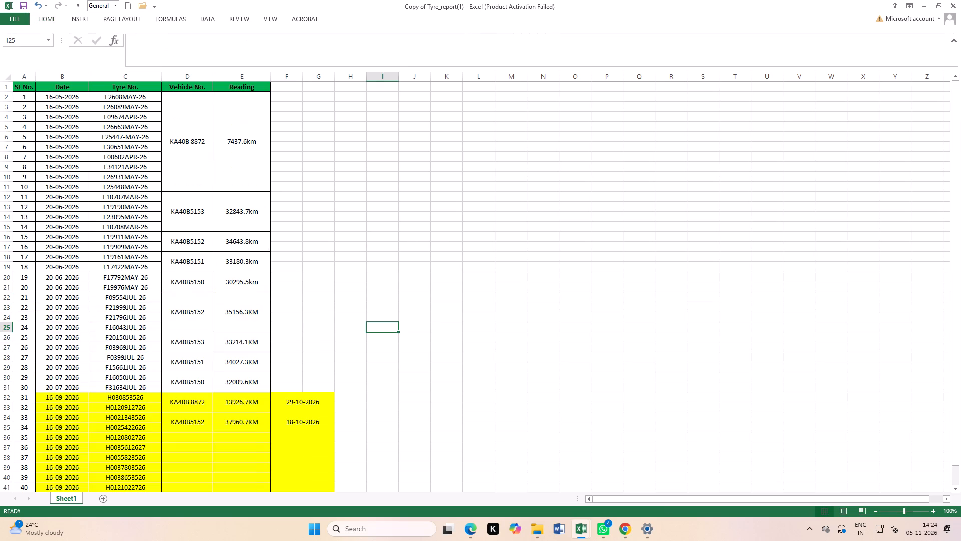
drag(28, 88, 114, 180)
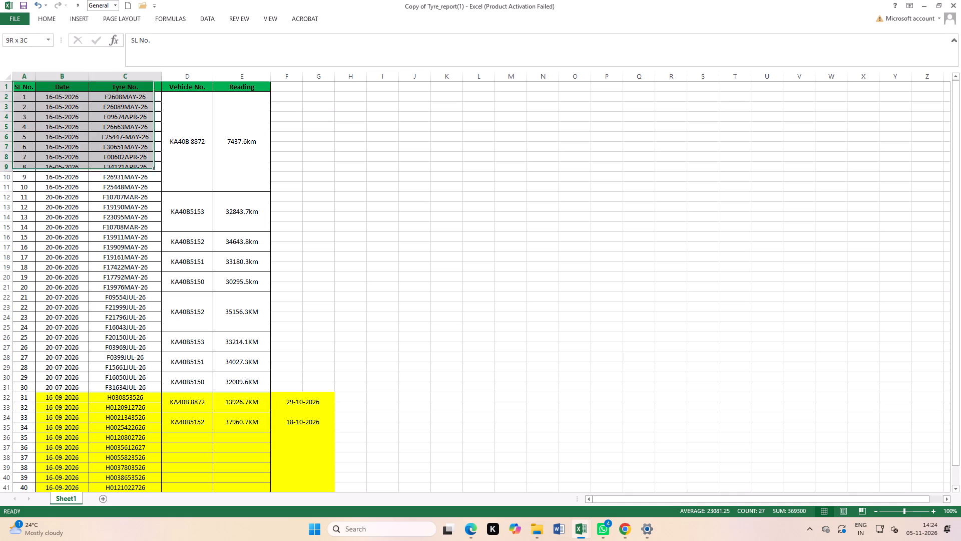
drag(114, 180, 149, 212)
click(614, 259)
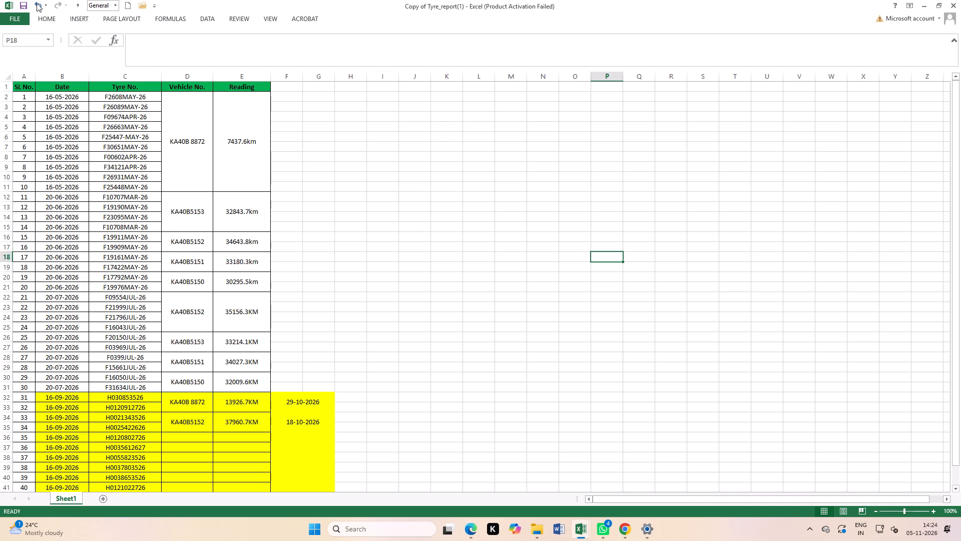
Save the tyre report workbook once more and close it.
triple_click(23, 4)
click(93, 234)
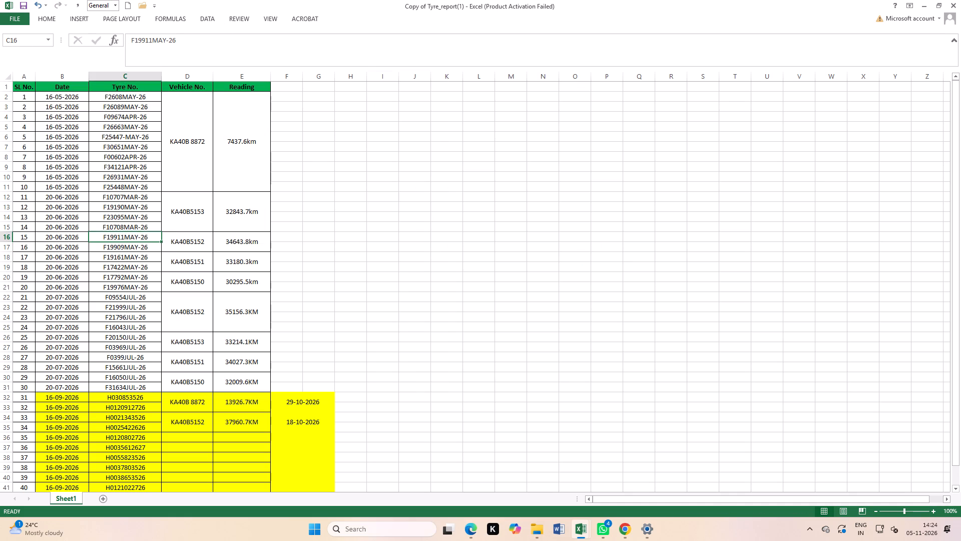
click(960, 0)
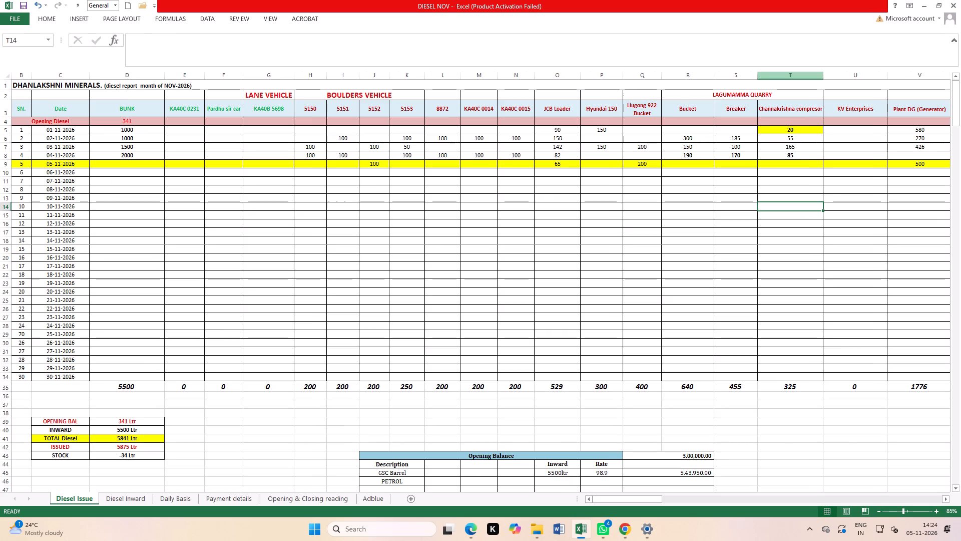
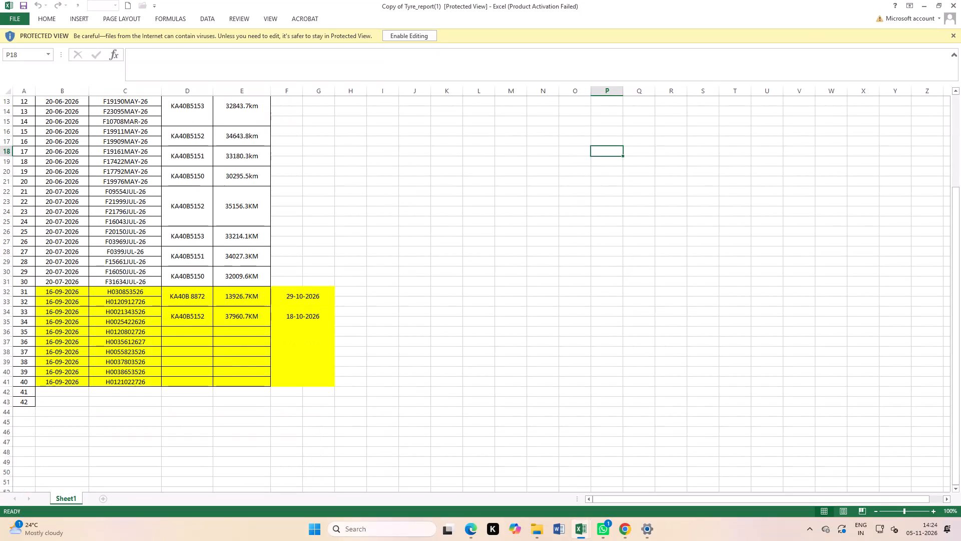
Close the Protected View copy of the tyre report workbook.
click(960, 0)
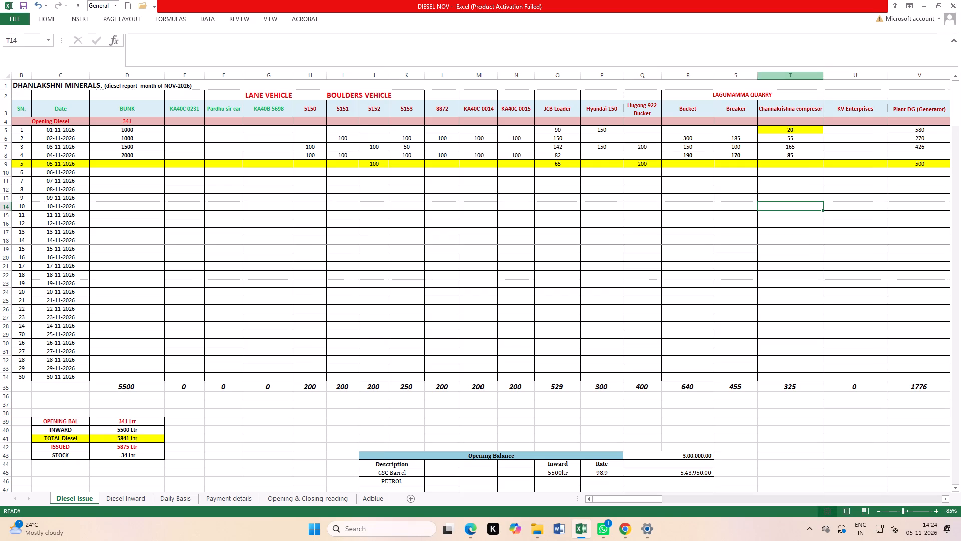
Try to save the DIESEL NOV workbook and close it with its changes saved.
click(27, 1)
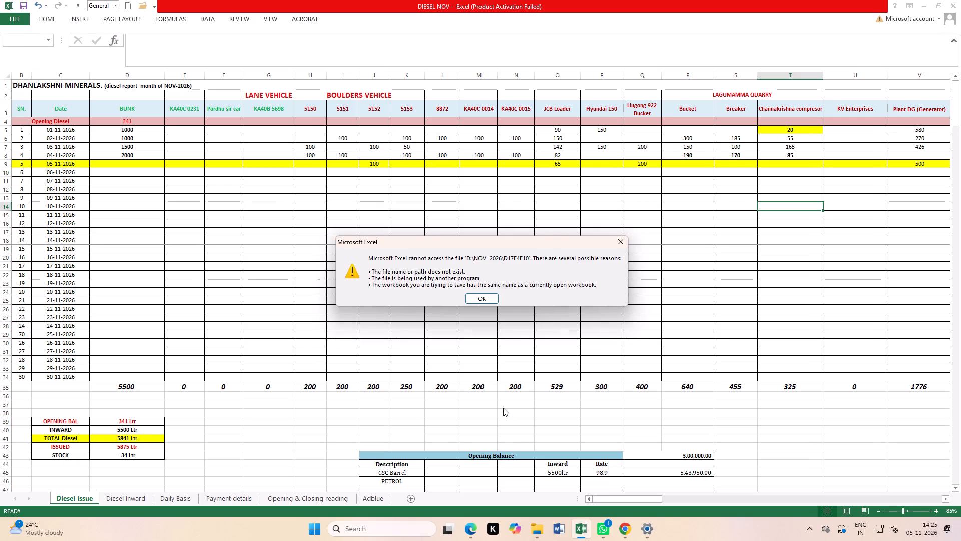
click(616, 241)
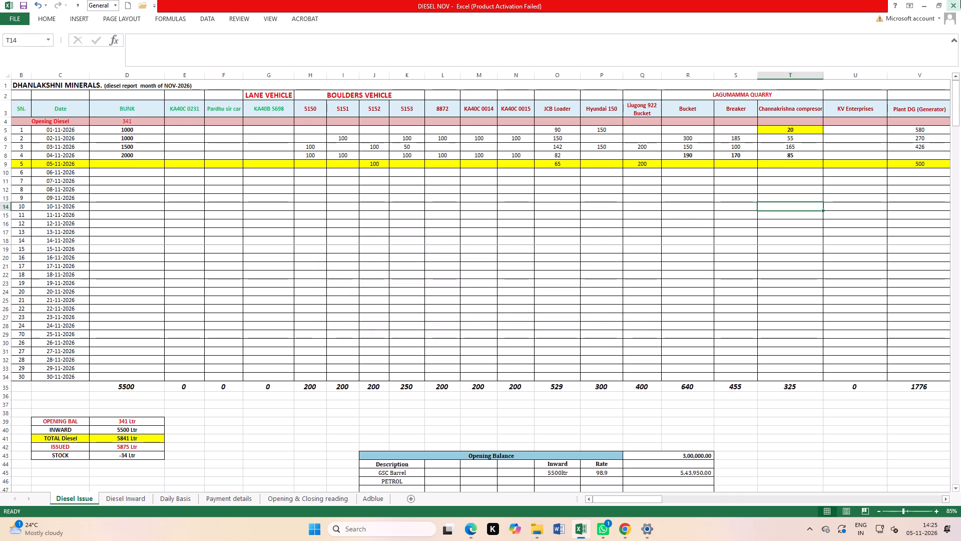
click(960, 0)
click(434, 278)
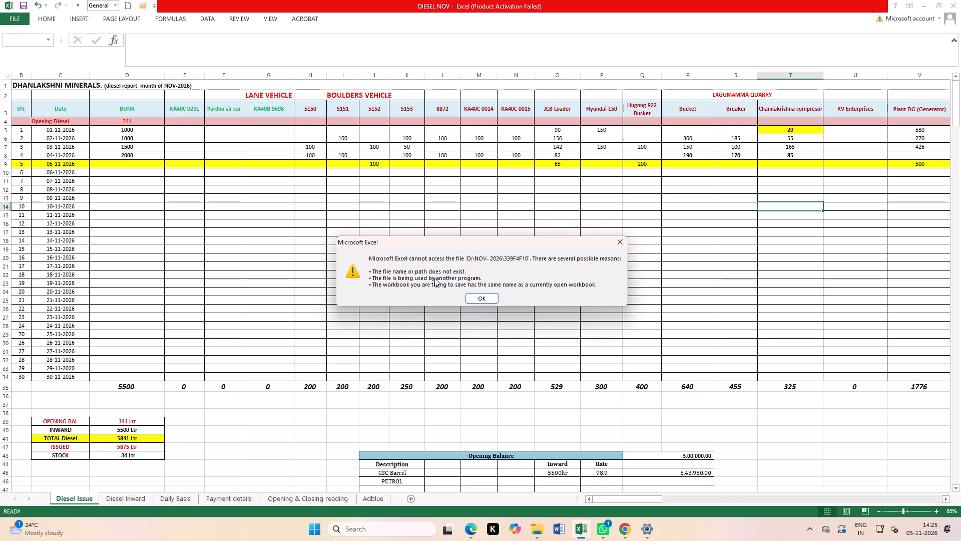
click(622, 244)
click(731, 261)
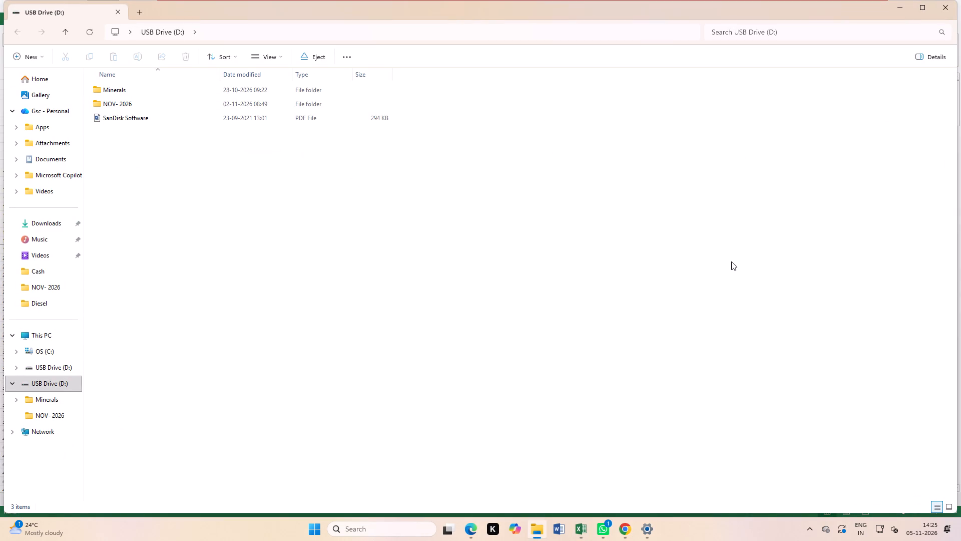
Close the USB Drive (D:) folder window in File Explorer.
click(948, 12)
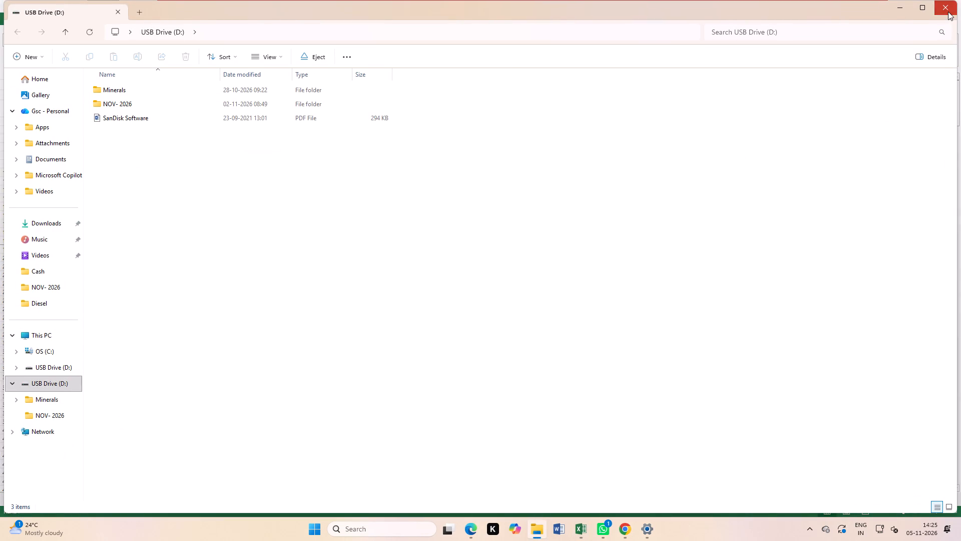